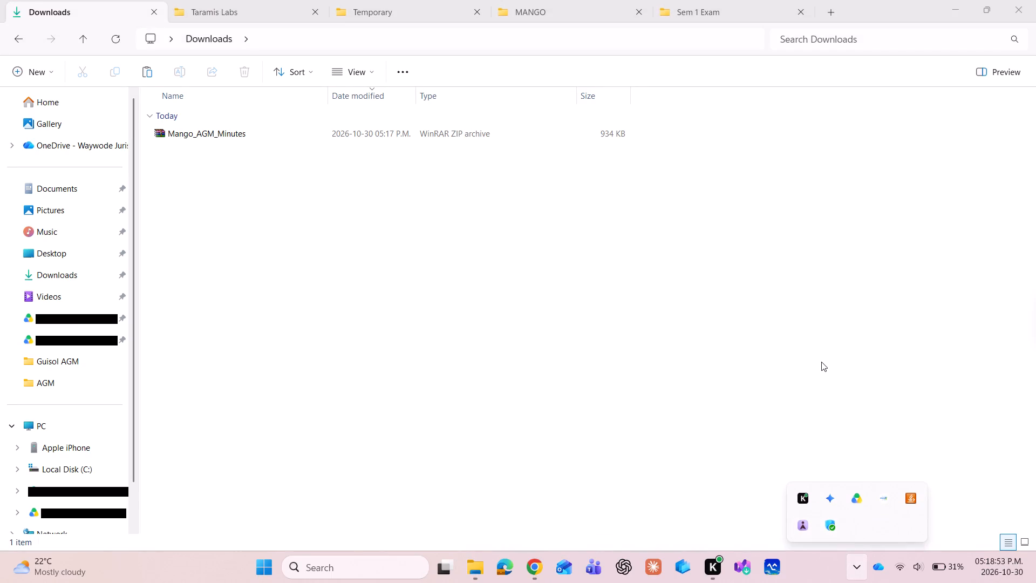
Open the Mango_AGM_Minutes ZIP archive from the Downloads folder.
click(650, 364)
double_click(254, 128)
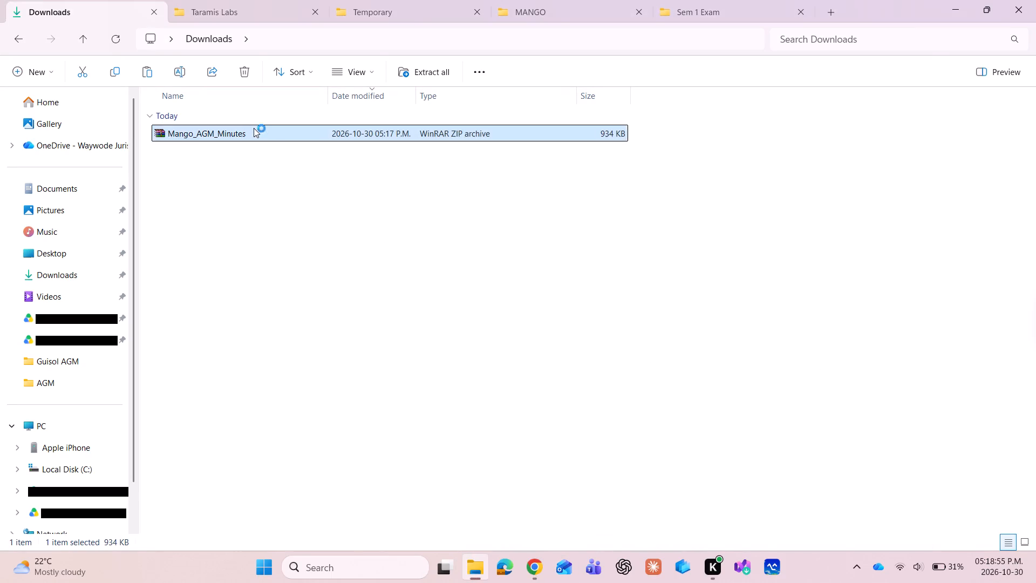
Extract the Mango_AGM_Minutes archive's files directly into the Downloads folder.
click(767, 26)
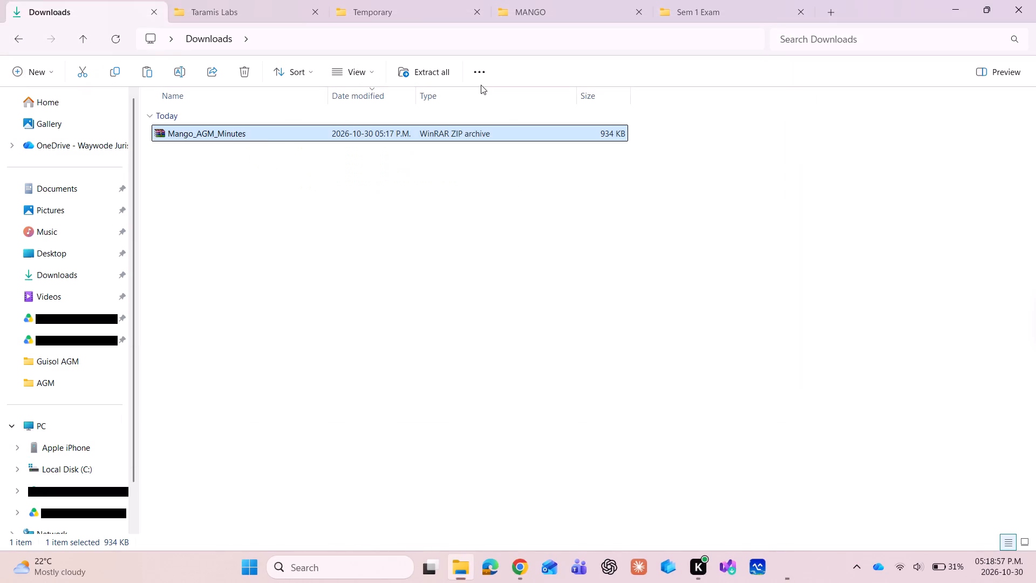
right_click(268, 136)
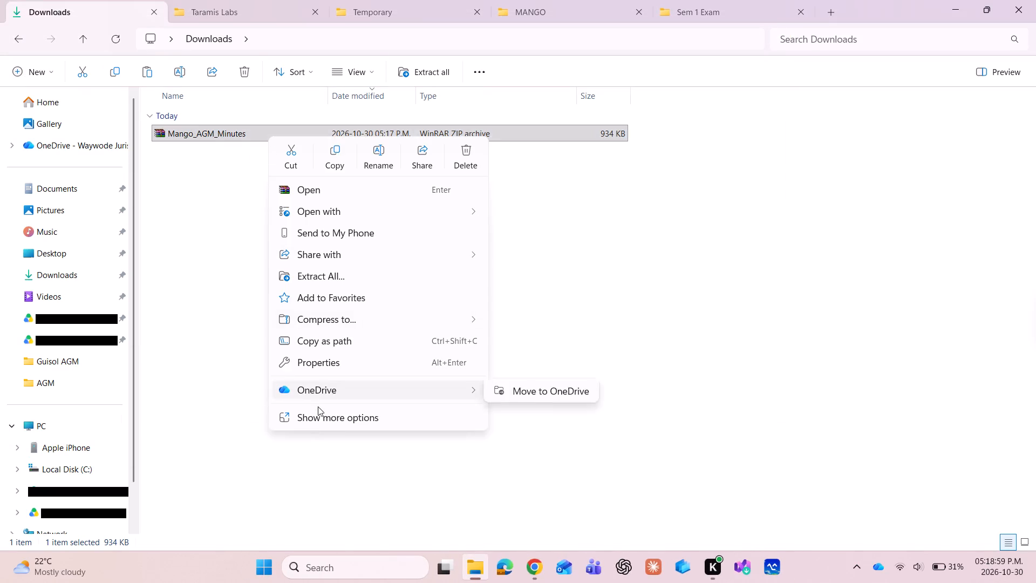
click(321, 419)
click(348, 225)
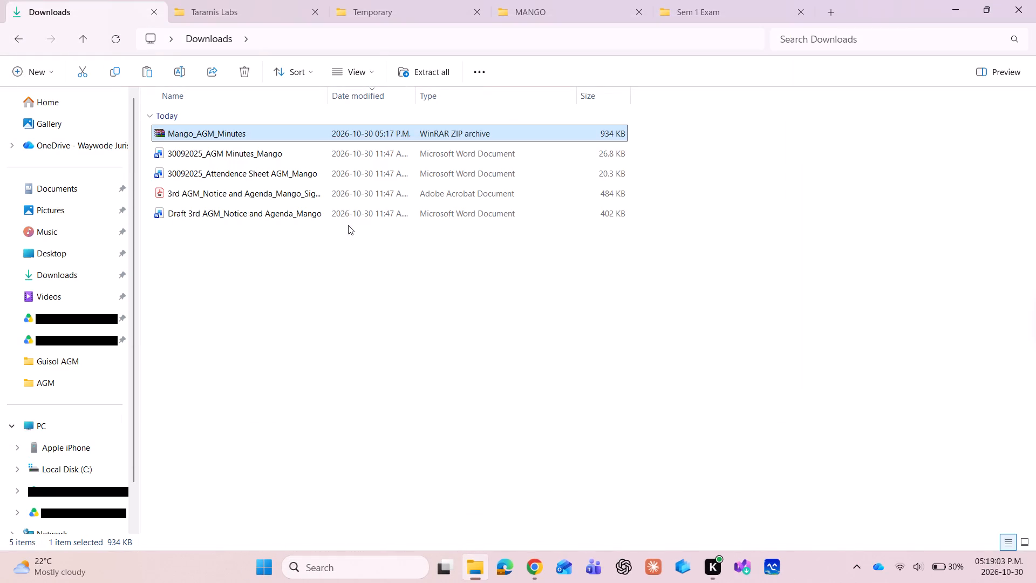
Delete the Mango_AGM_Minutes ZIP archive from Downloads.
key(Delete)
key(Return)
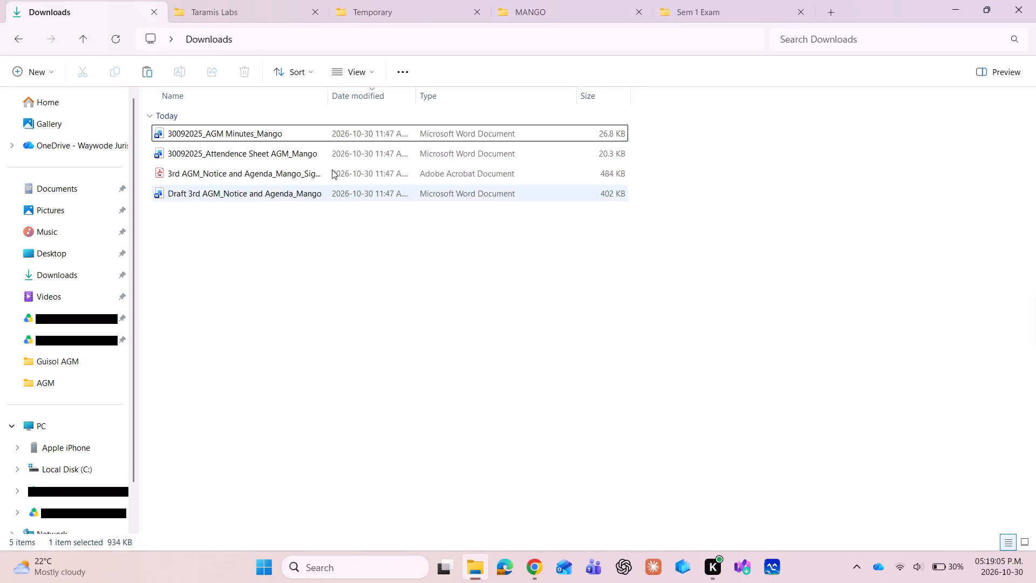
Fit the Name column to the full file names, and view the signed 3rd AGM notice and agenda PDF, closing it when done.
double_click(329, 97)
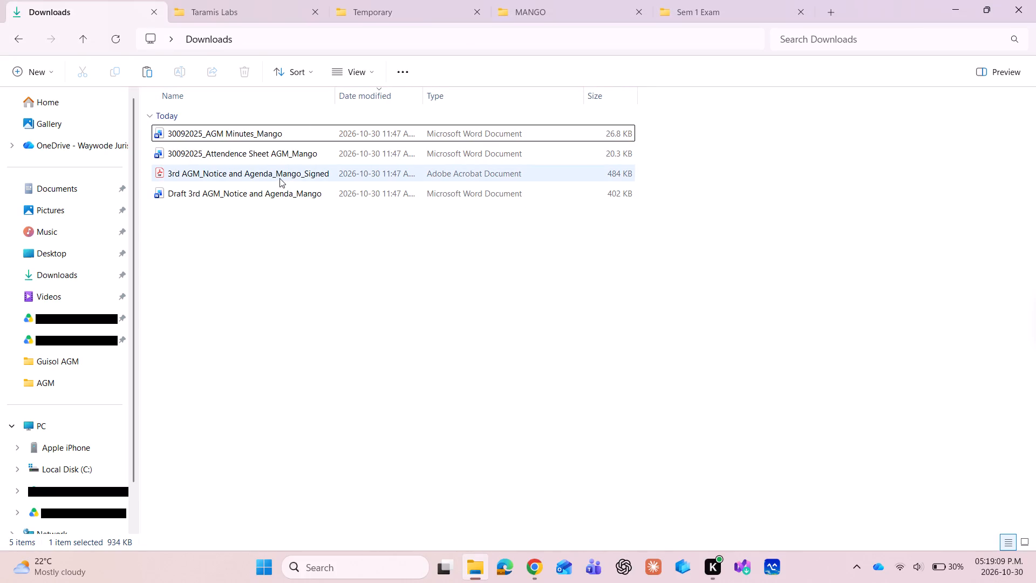
double_click(280, 178)
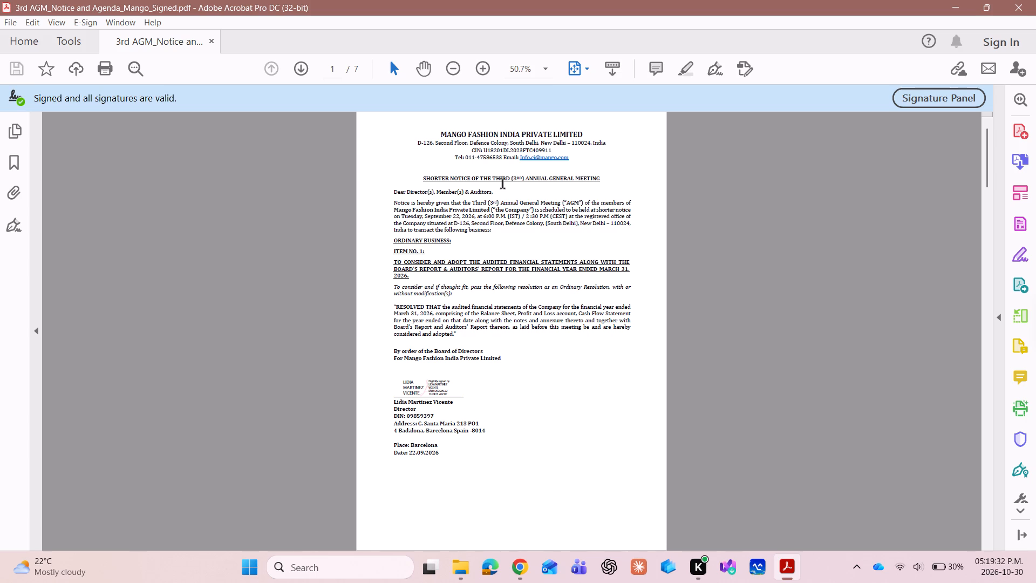
click(1035, 0)
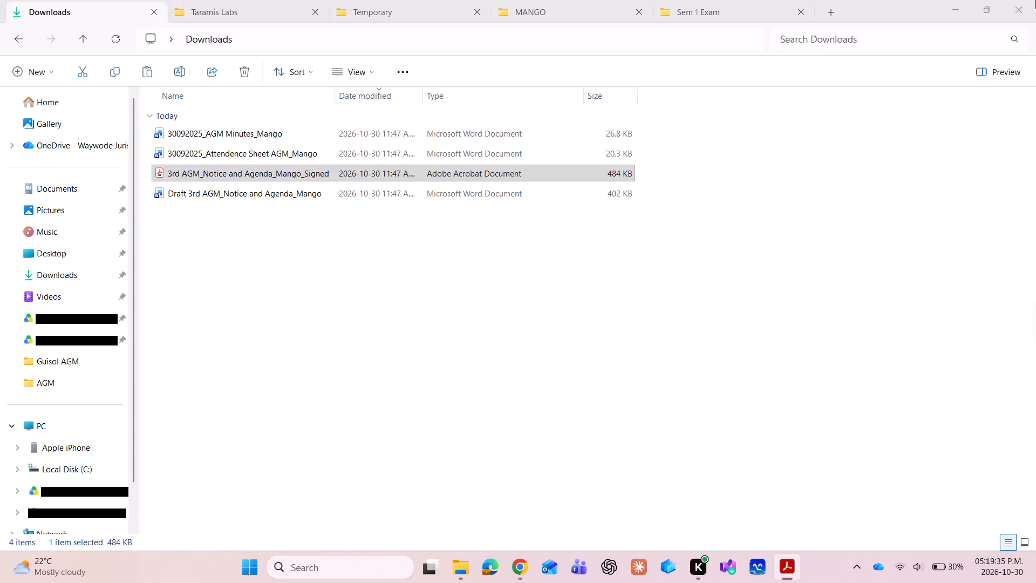
Open the AGM minutes, attendance sheet and draft 3rd AGM notice documents together, with Word always used for .docx files.
click(290, 153)
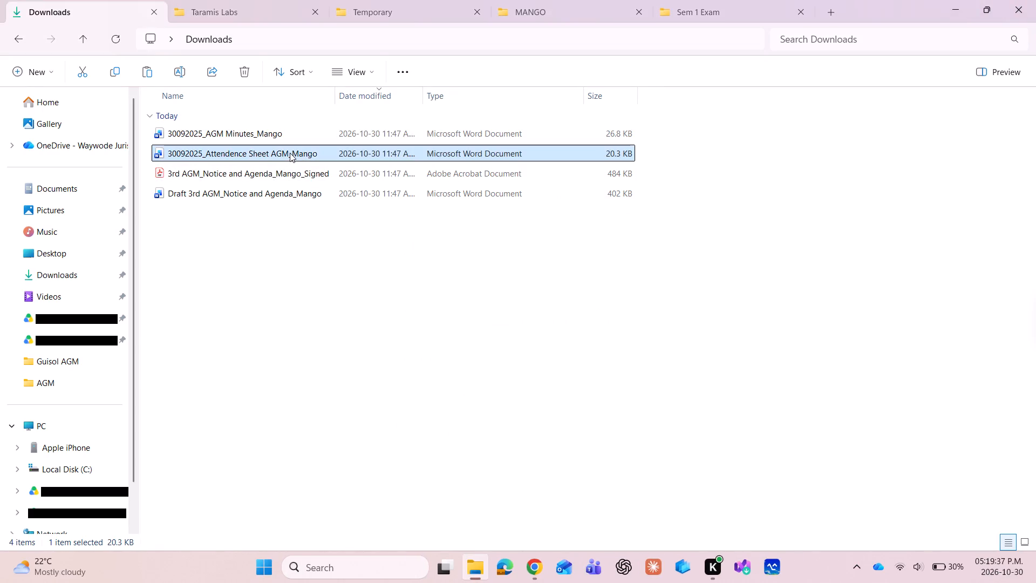
key(shift+Up)
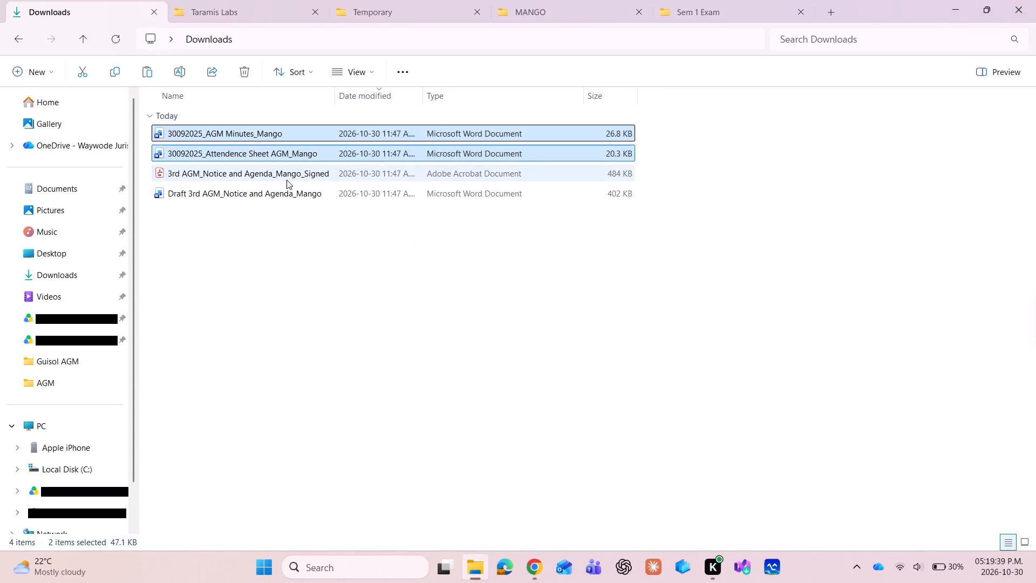
ctrl+click(284, 198)
right_click(284, 198)
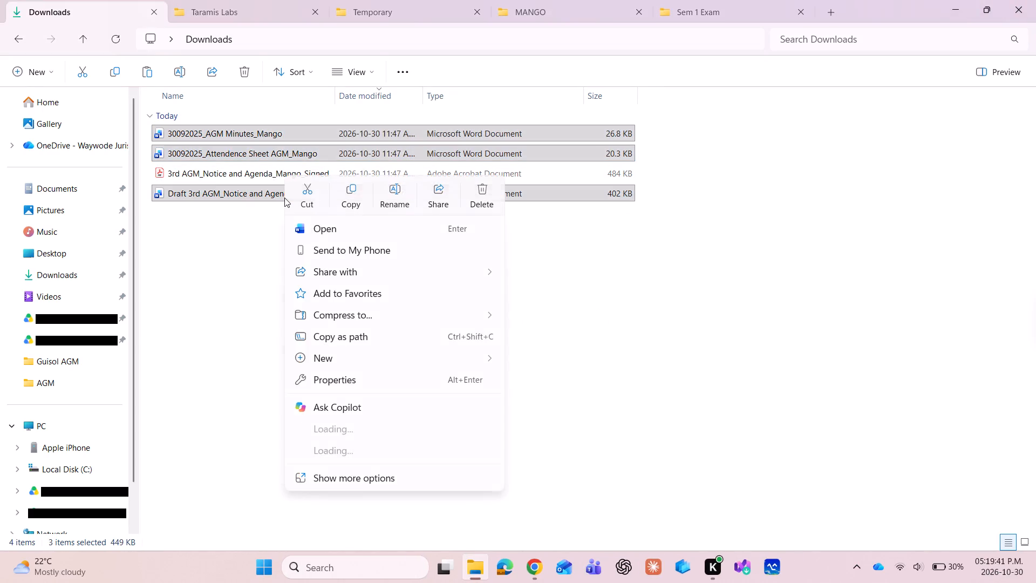
click(324, 231)
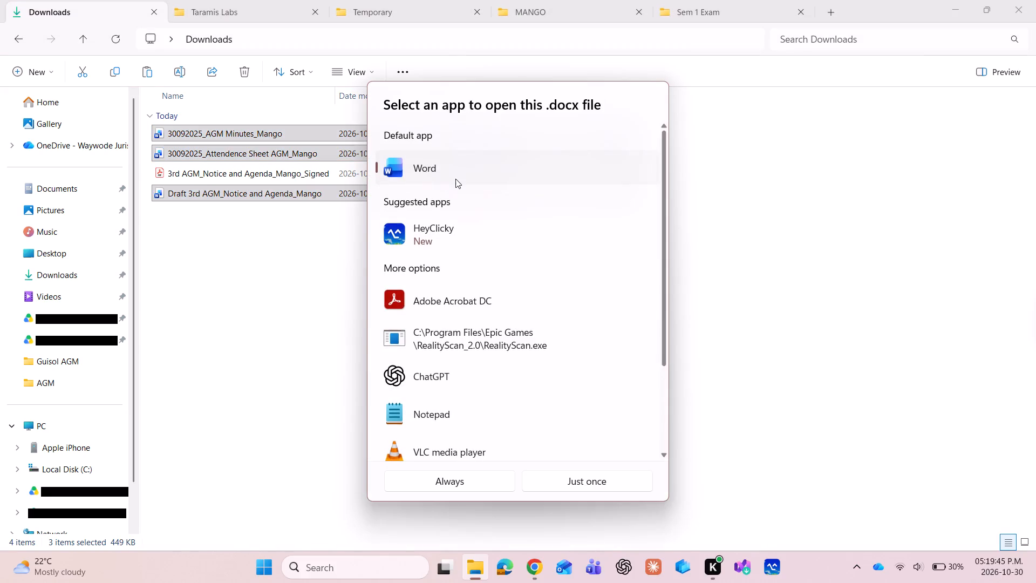
click(472, 481)
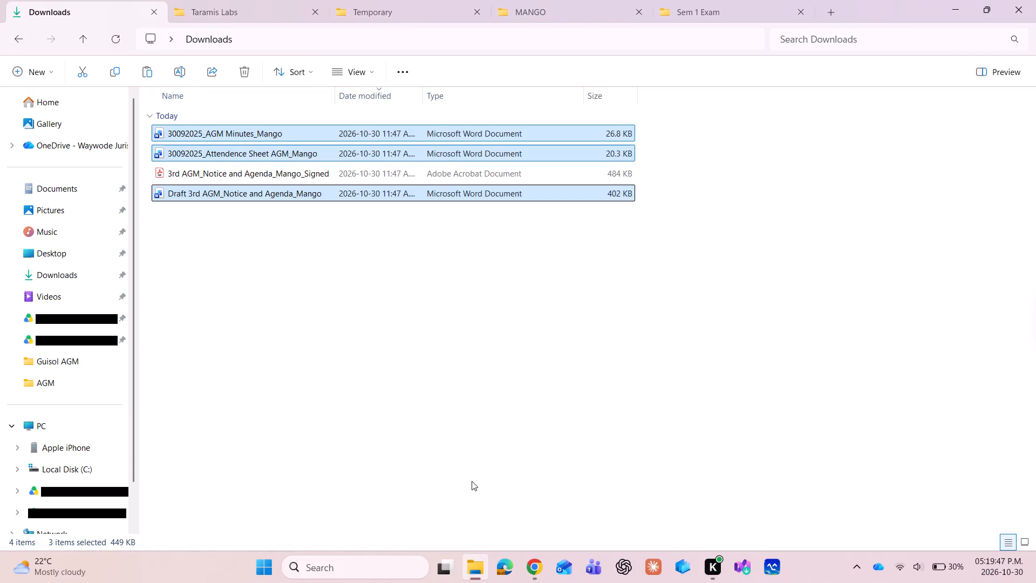
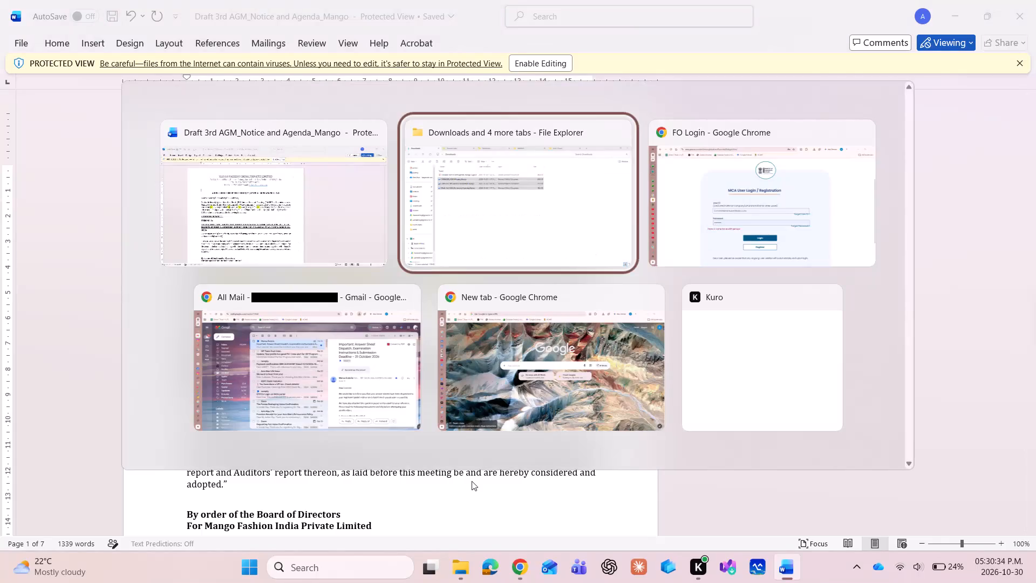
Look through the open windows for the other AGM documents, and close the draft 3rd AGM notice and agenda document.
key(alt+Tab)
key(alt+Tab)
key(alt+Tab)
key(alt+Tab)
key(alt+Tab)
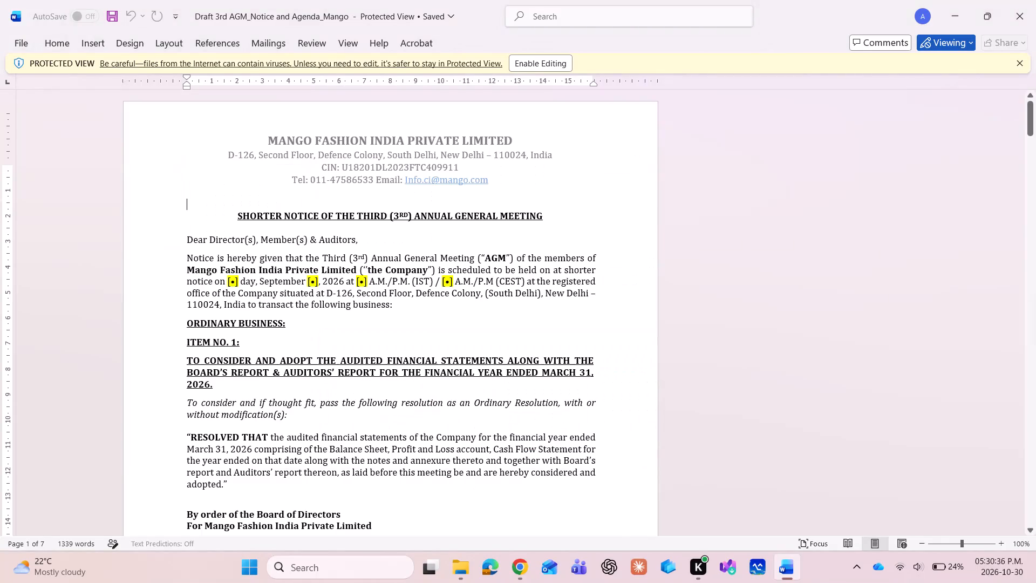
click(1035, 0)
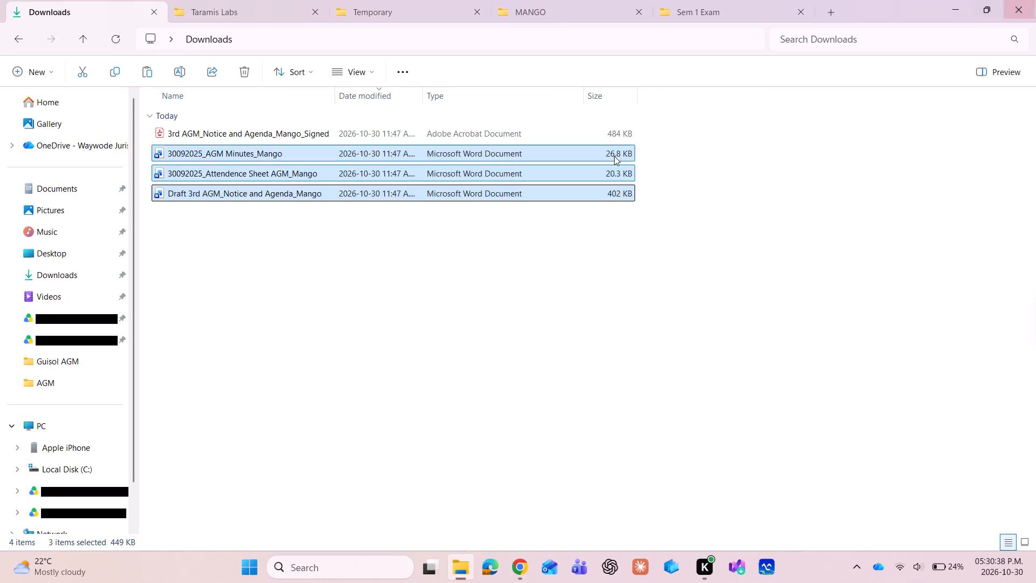
Open only the Draft 3rd AGM_Notice and Agenda_Mango document from the Downloads folder.
click(340, 240)
key(Up)
key(Up)
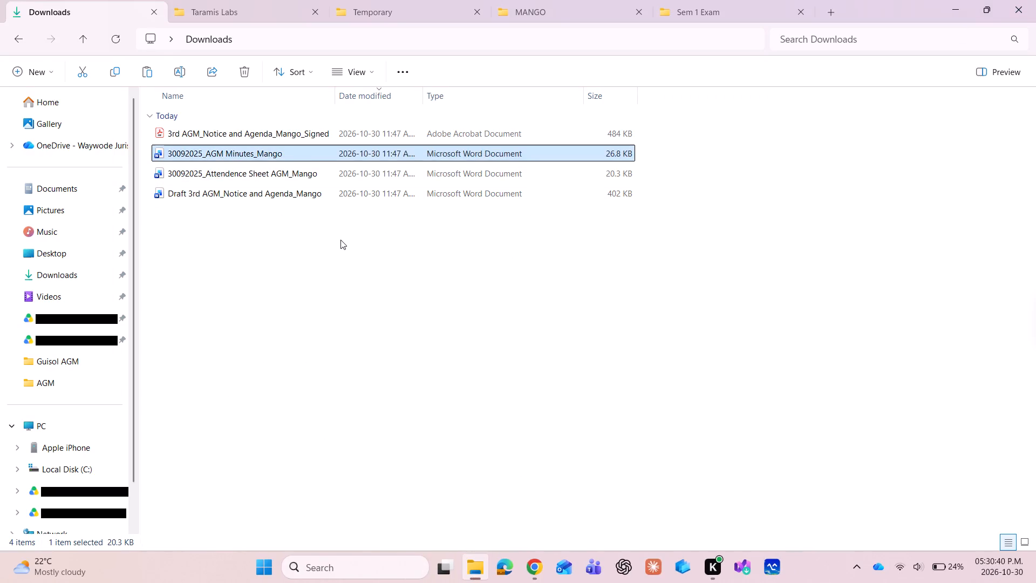
key(Up)
key(Down)
key(Down)
key(Down)
key(Return)
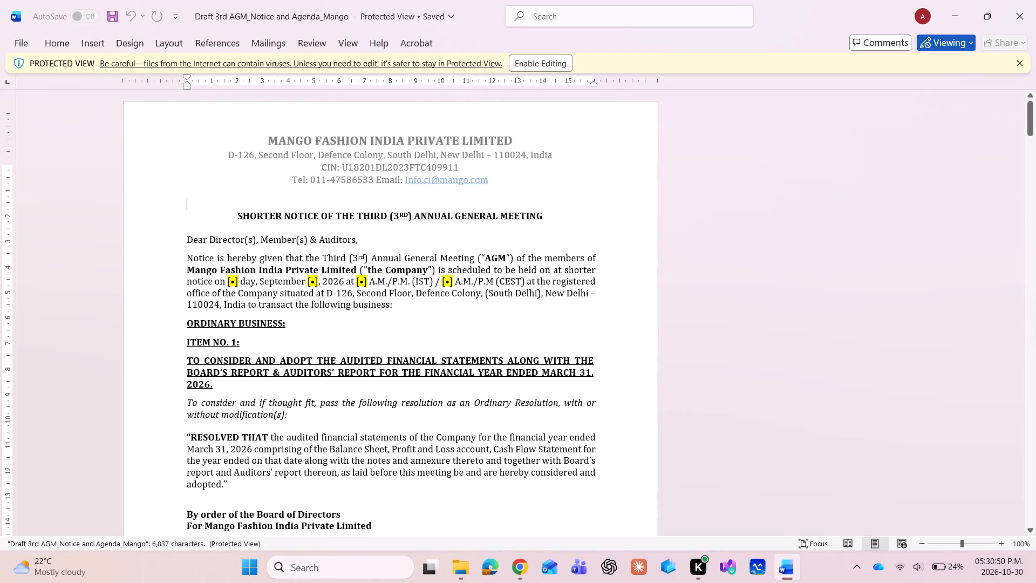
Enable editing in the draft 3rd AGM notice and agenda document.
click(560, 57)
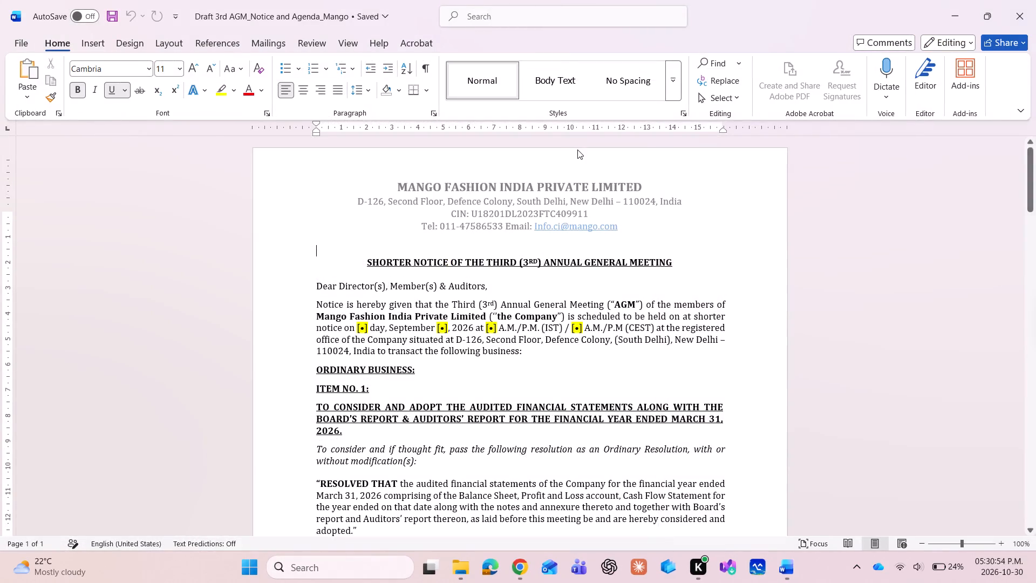
Open the 30092025_AGM Minutes_Mango document from the Downloads folder and enable editing in it.
key(alt+Tab)
key(Up)
key(Up)
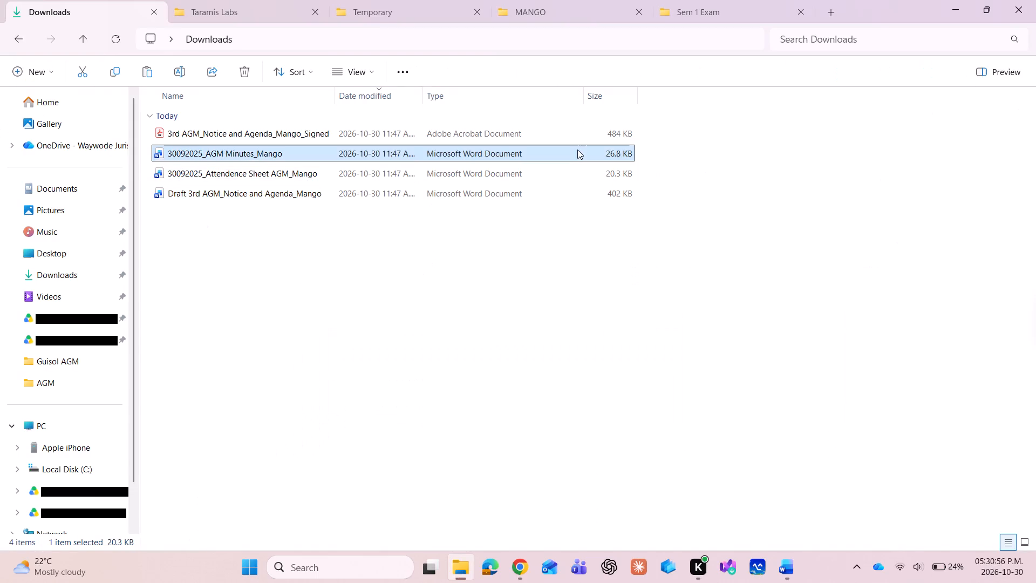
key(Return)
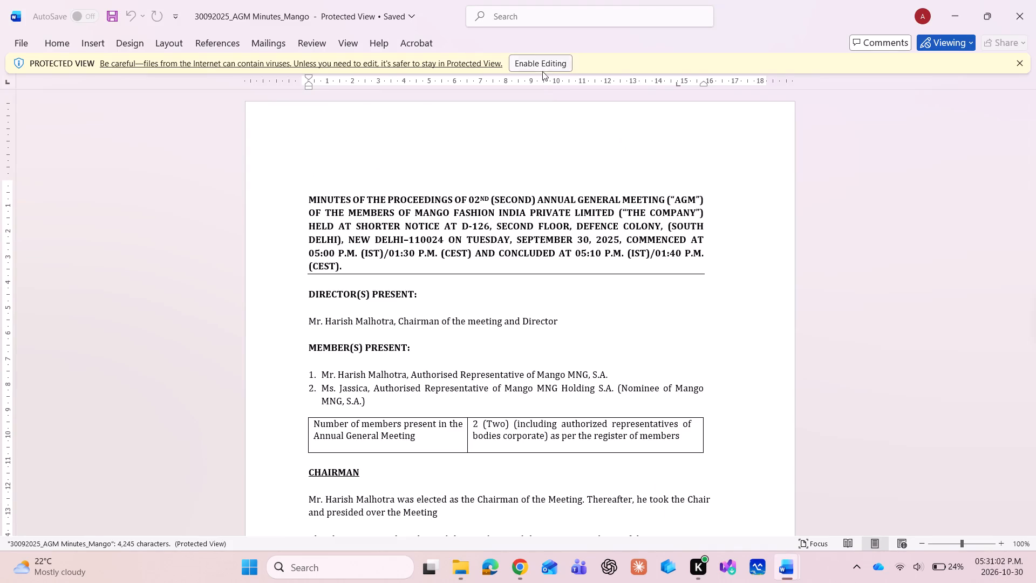
click(537, 65)
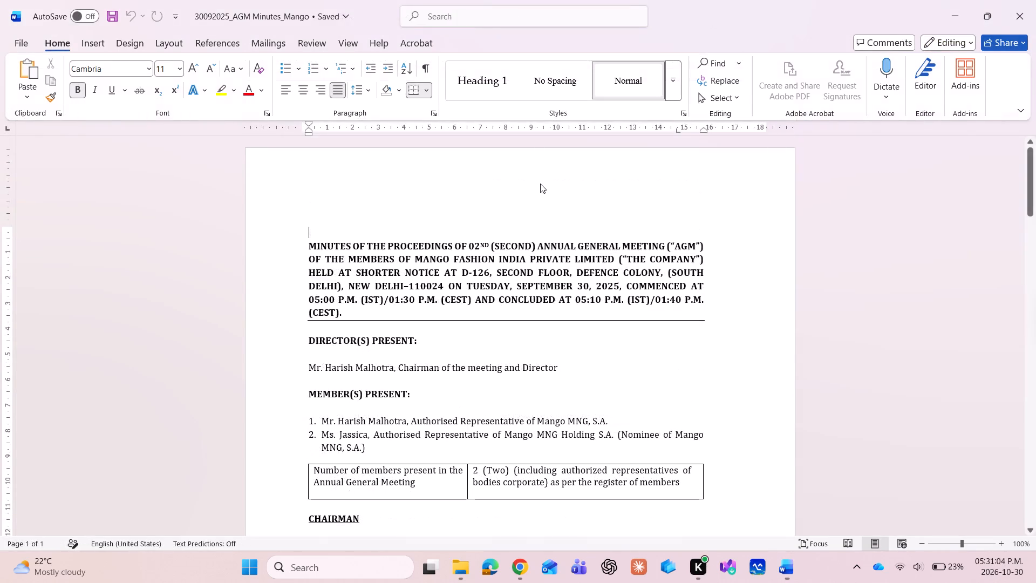
Open the 30092025_Attendence Sheet AGM_Mango document from the Downloads folder and enable editing in it.
key(alt+Tab)
key(alt+Tab)
key(Down)
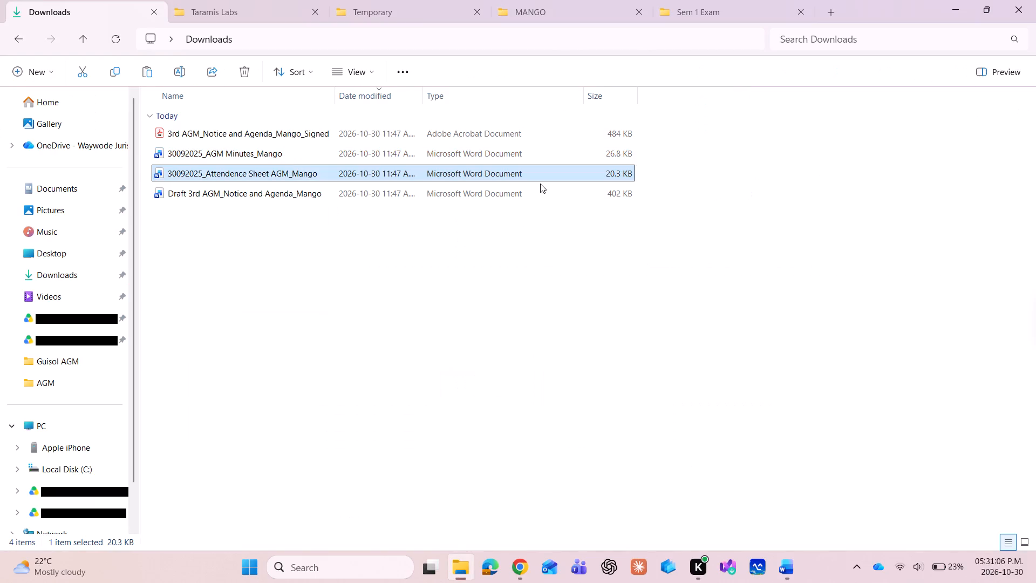
key(Return)
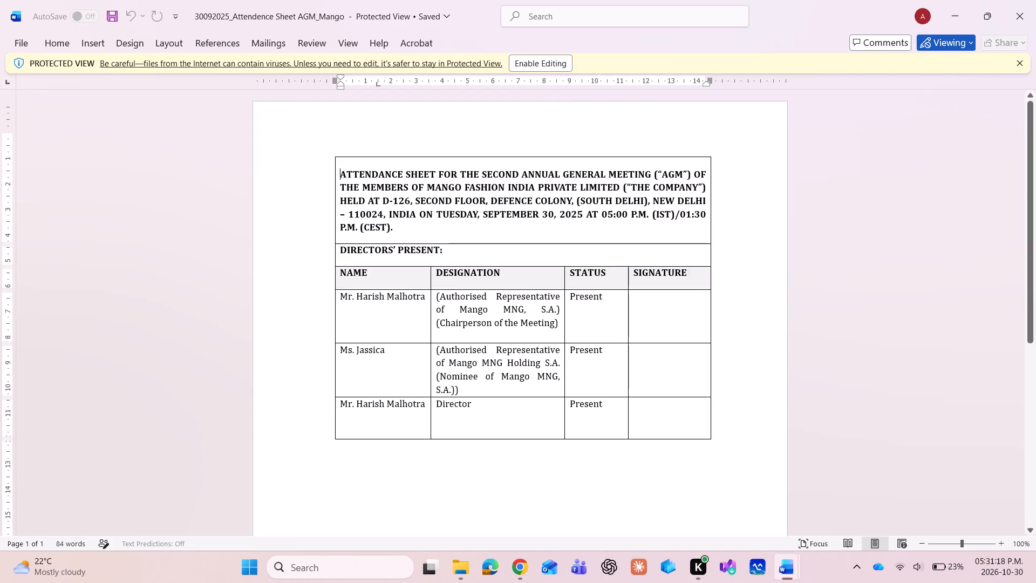
key(alt+Tab)
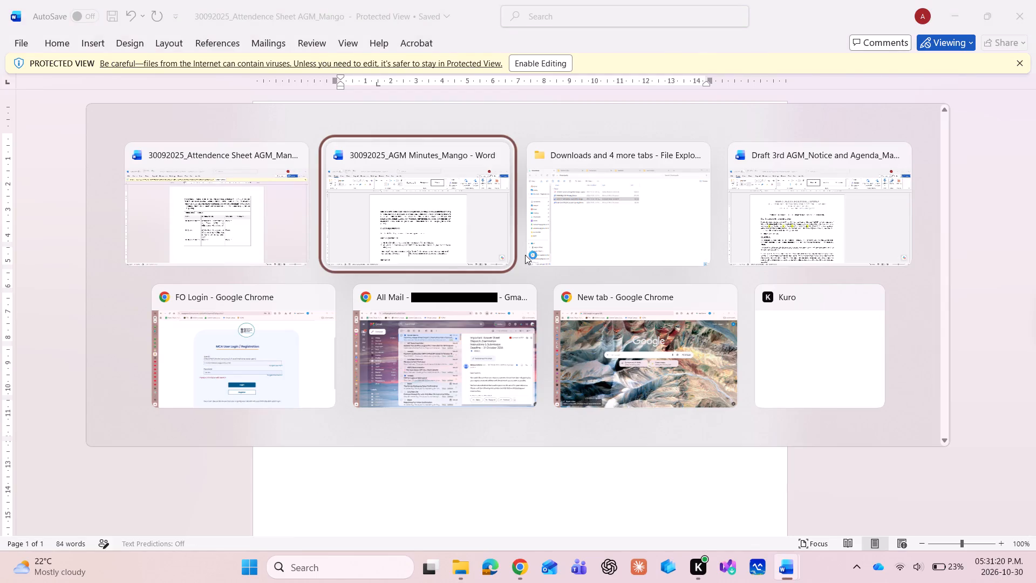
key(alt+Tab)
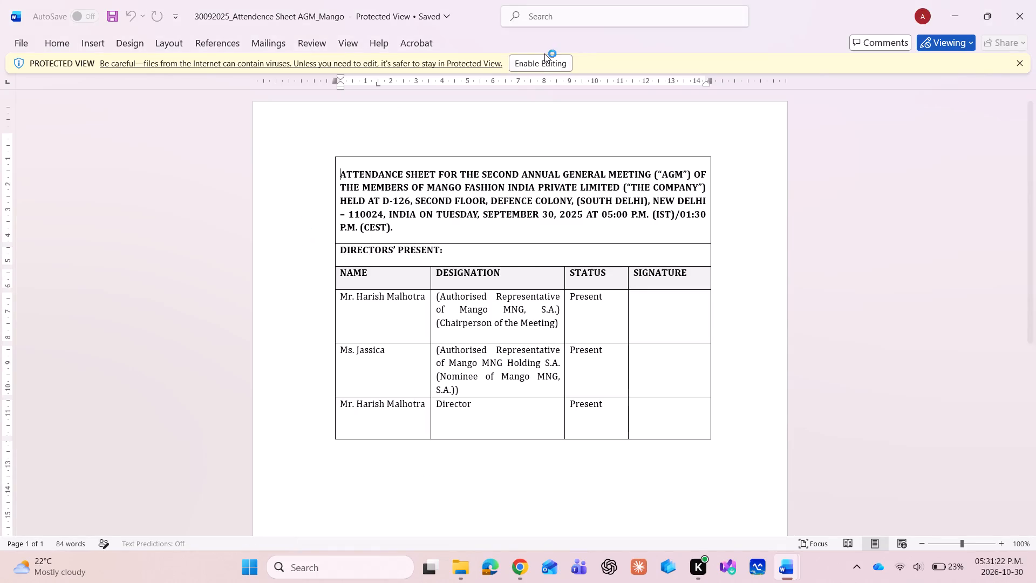
click(544, 63)
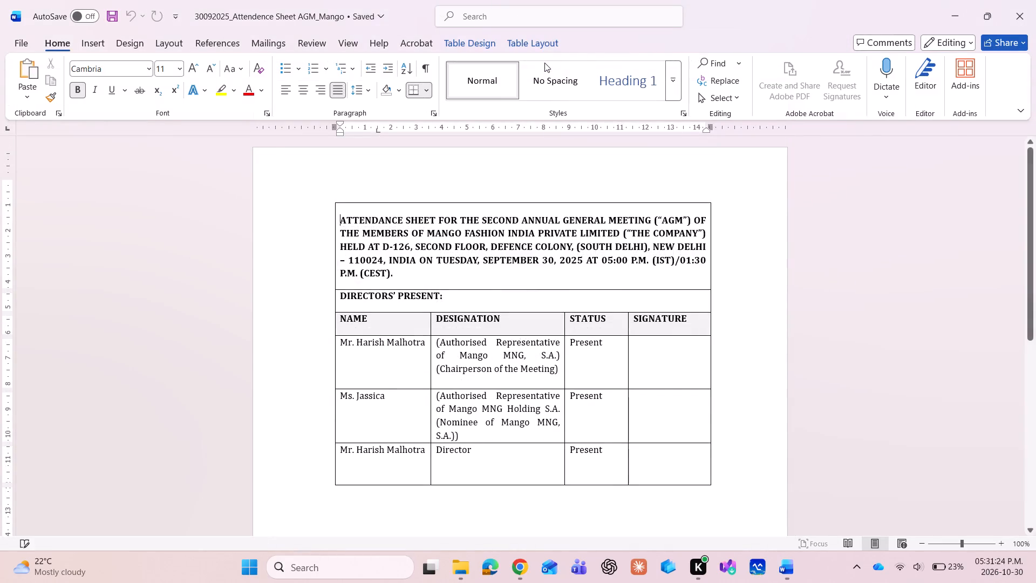
Open the signed 3rd AGM notice and agenda PDF from the Downloads folder.
key(alt+Tab)
key(alt+Tab)
key(Up)
key(Up)
key(Return)
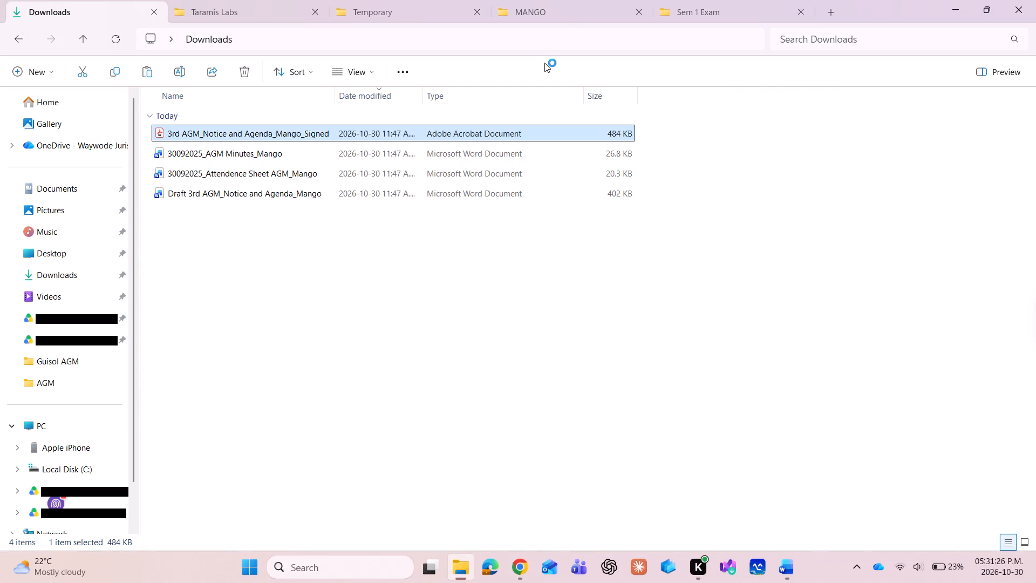
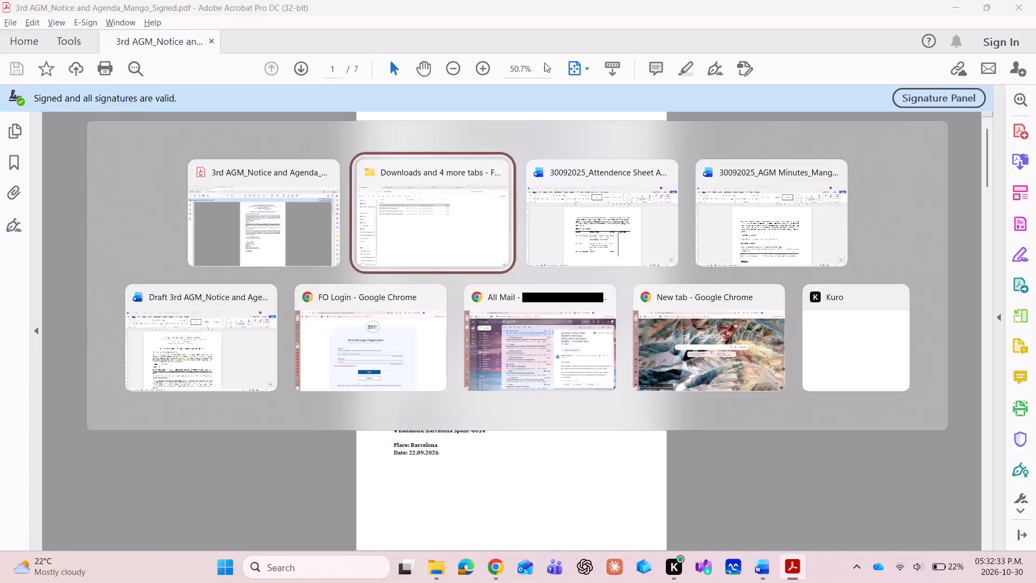
Look through the signed 3rd AGM notice and agenda PDF, from the shorter notice page to the Annexure B attendance slip.
key(alt+Tab)
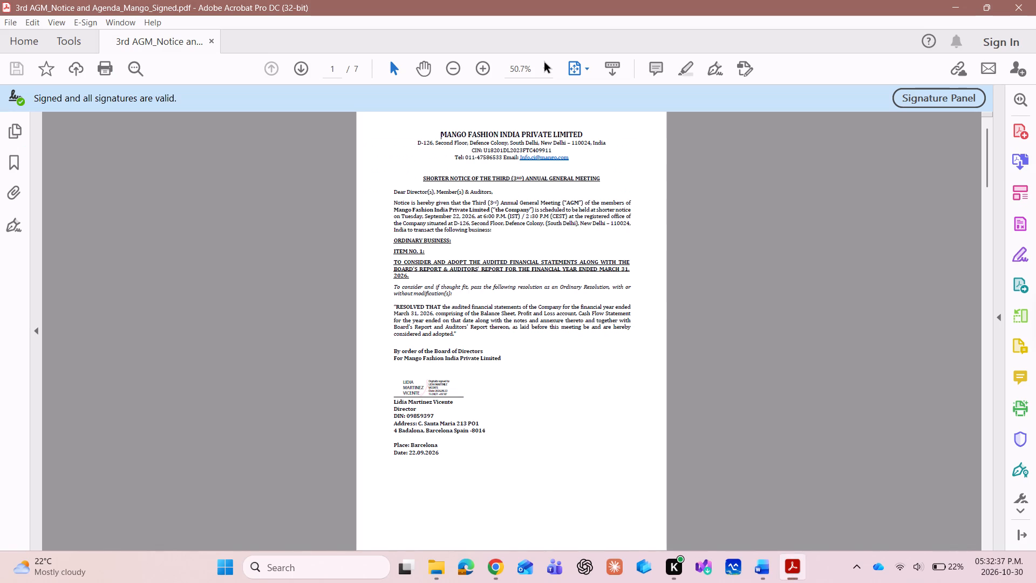
scroll(493, 244, down, 6)
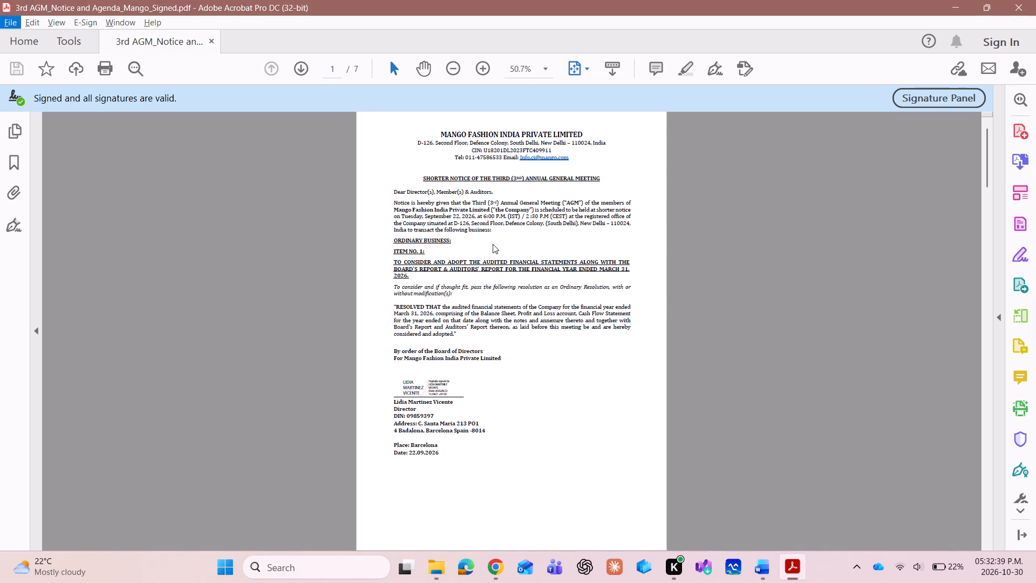
click(679, 299)
scroll(679, 299, up, 1)
scroll(679, 299, down, 1)
scroll(679, 299, up, 1)
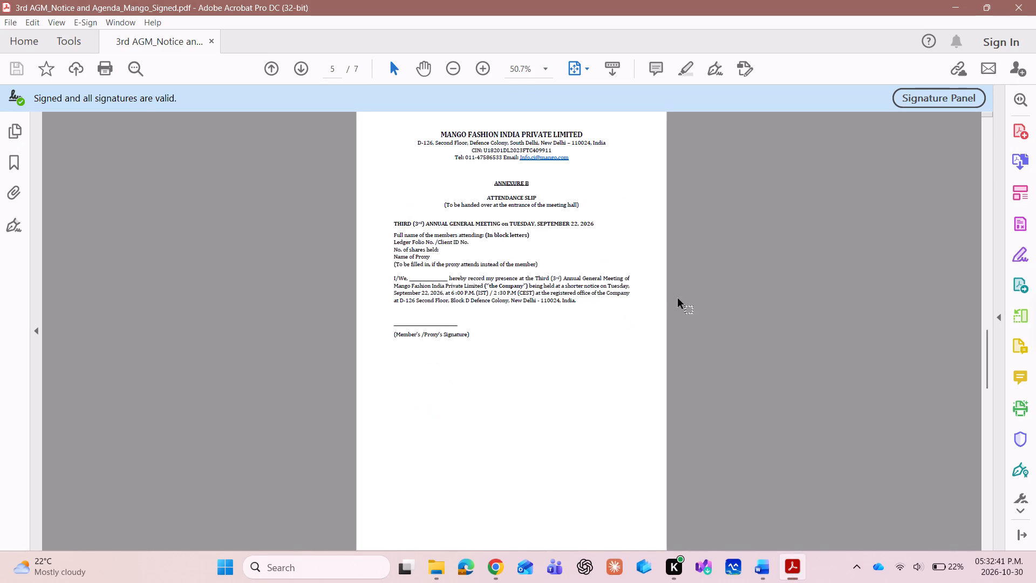
scroll(679, 299, up, 1)
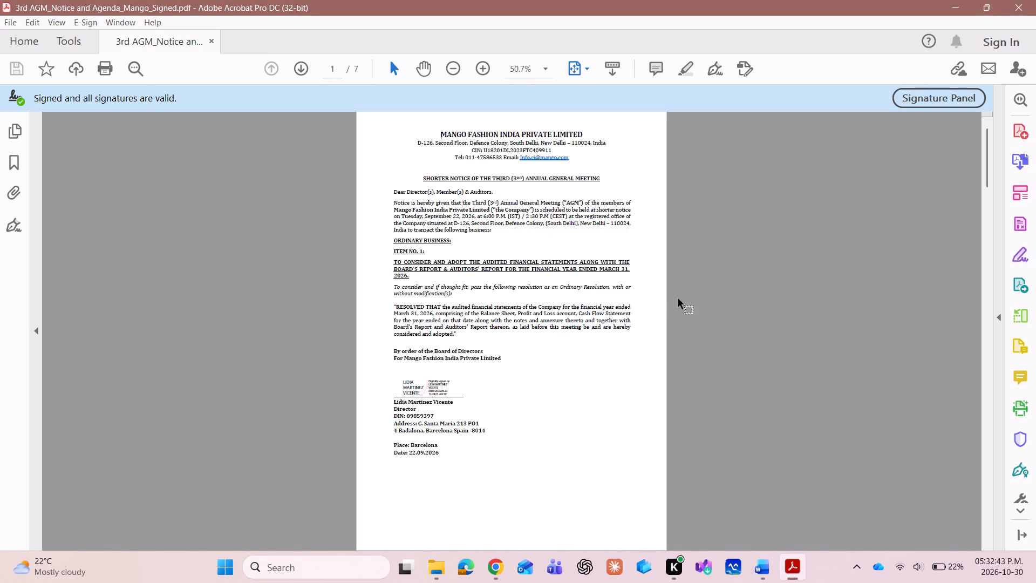
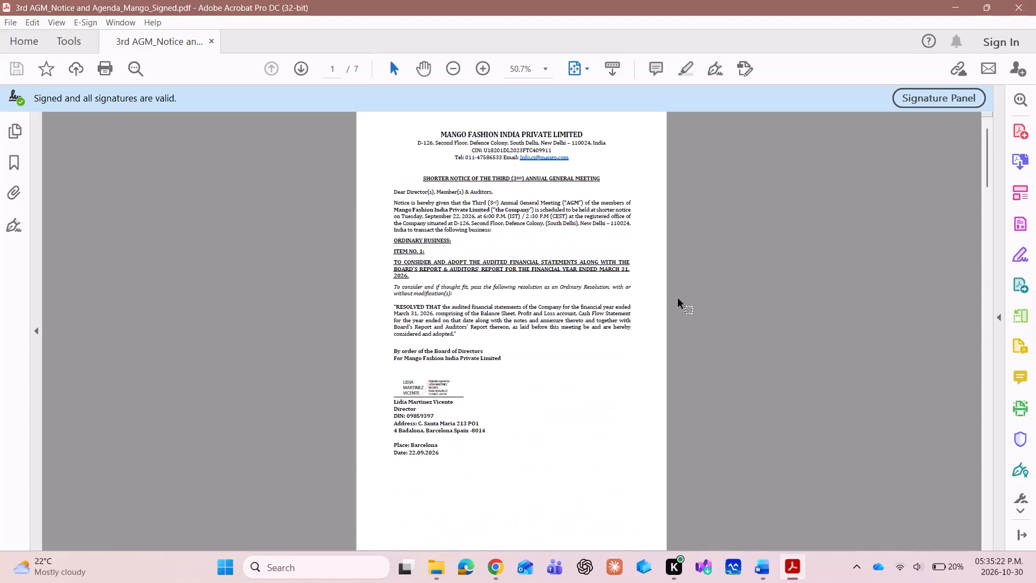
Look over the Mango AGM attendance sheet and AGM minutes in Word, comparing their heading and attendee details.
key(alt+Tab)
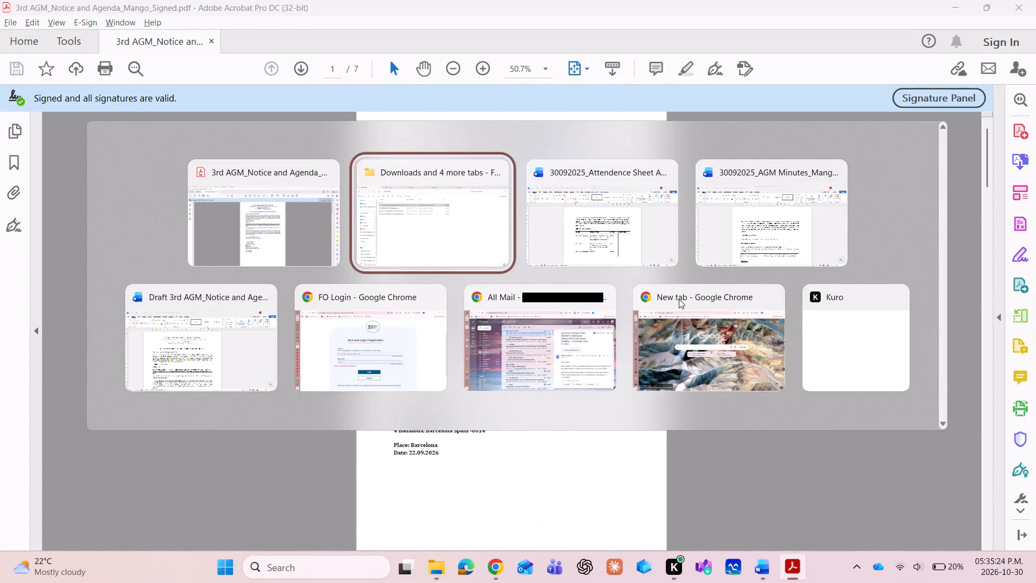
key(alt+Tab)
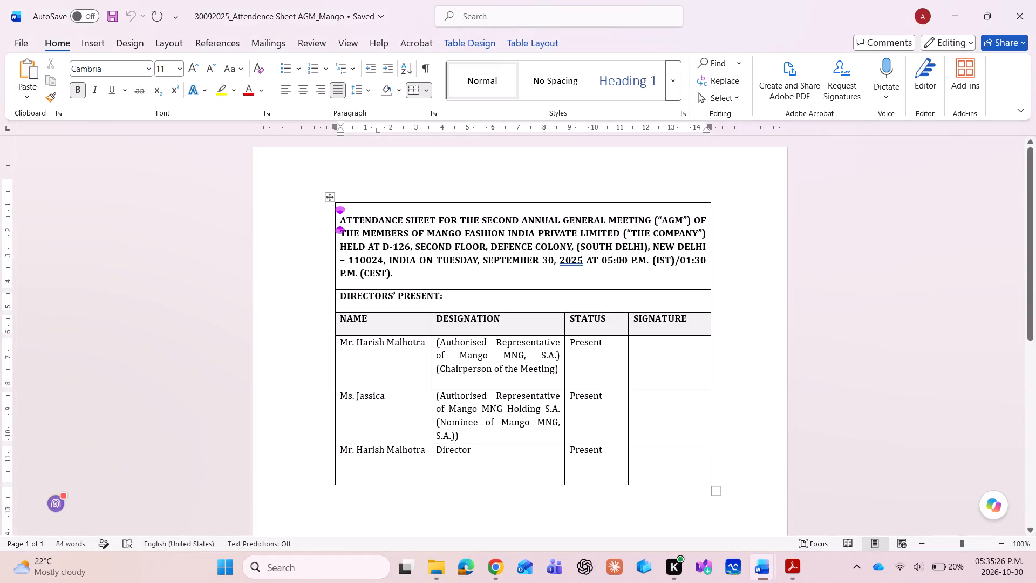
key(alt+Tab)
key(alt+Tab)
key(alt+Tab)
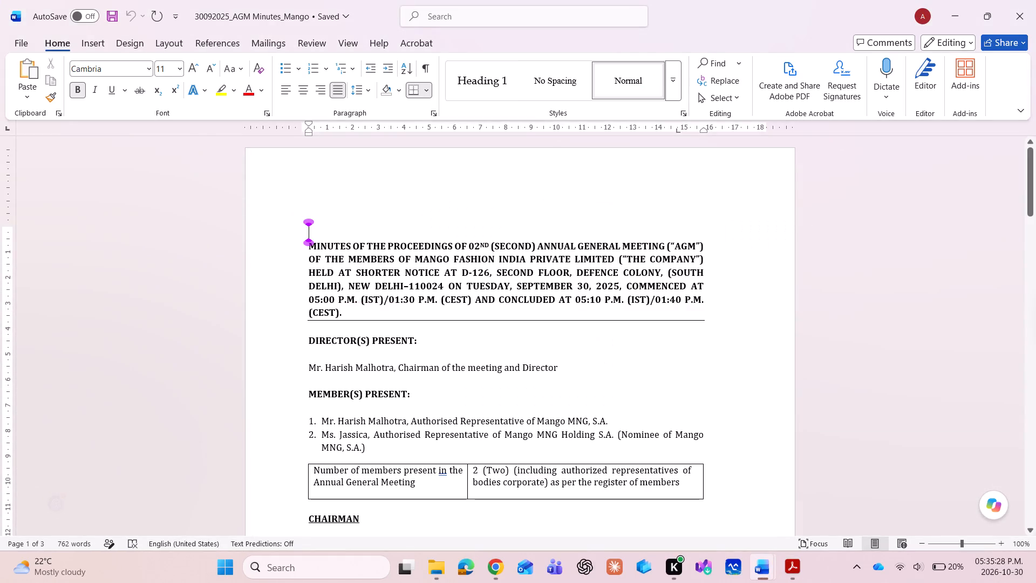
key(alt+Tab)
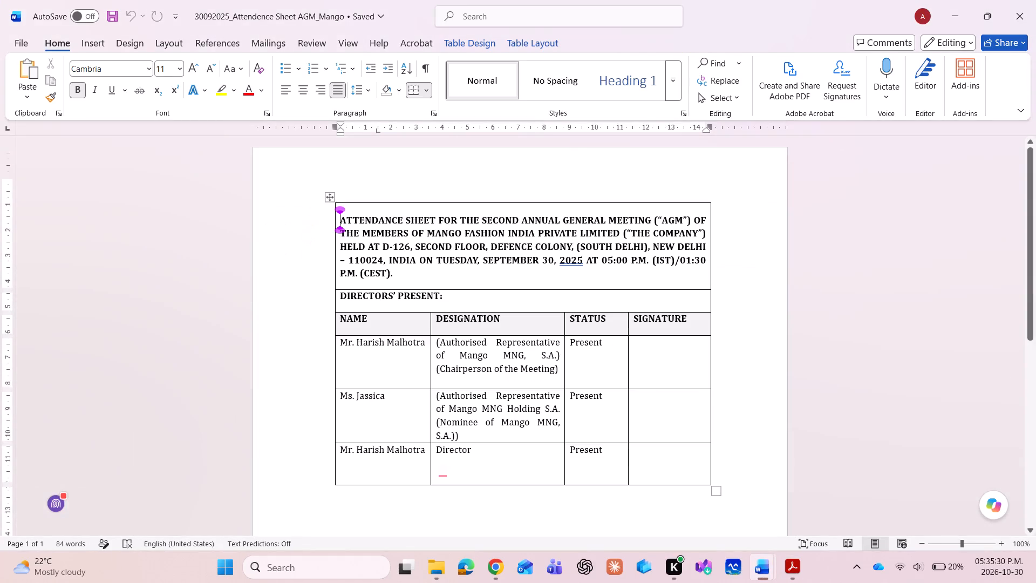
key(alt+Tab)
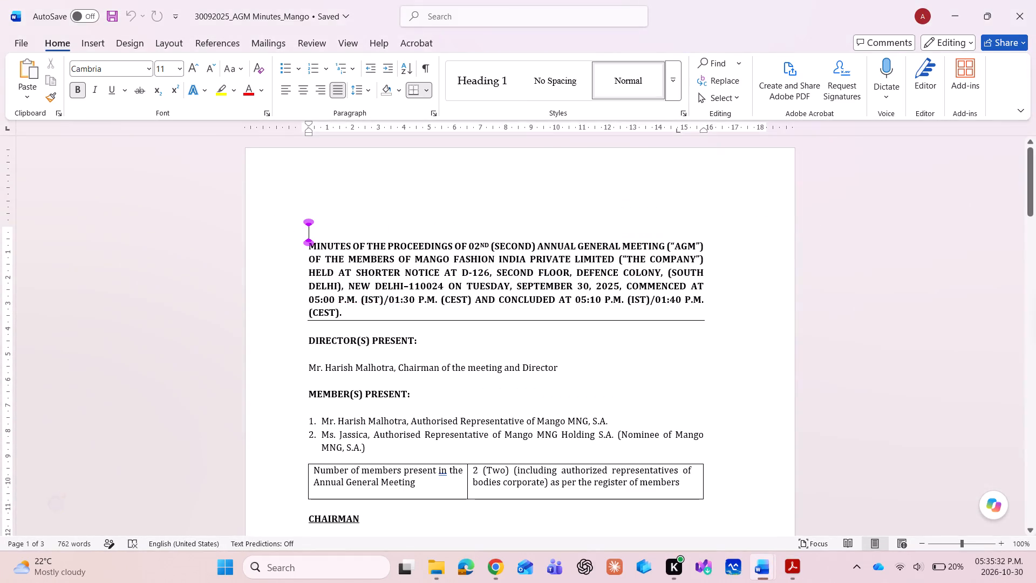
key(alt+Tab)
key(alt+Tab)
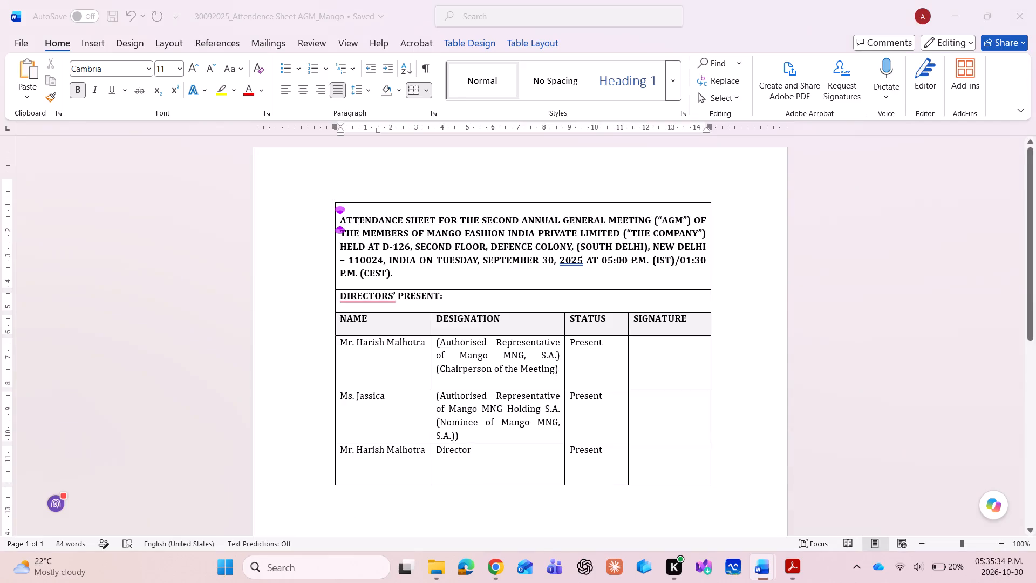
Switch to File Explorer and open the Mango Fashion India folder, one level up from Taramis Labs in OneDrive.
key(alt+Tab)
key(alt+Tab)
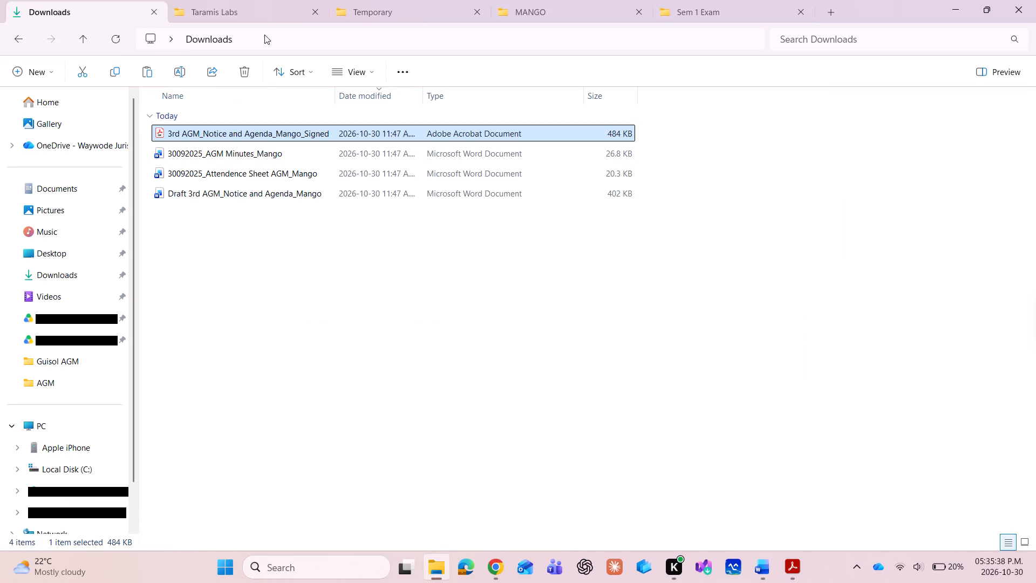
click(252, 11)
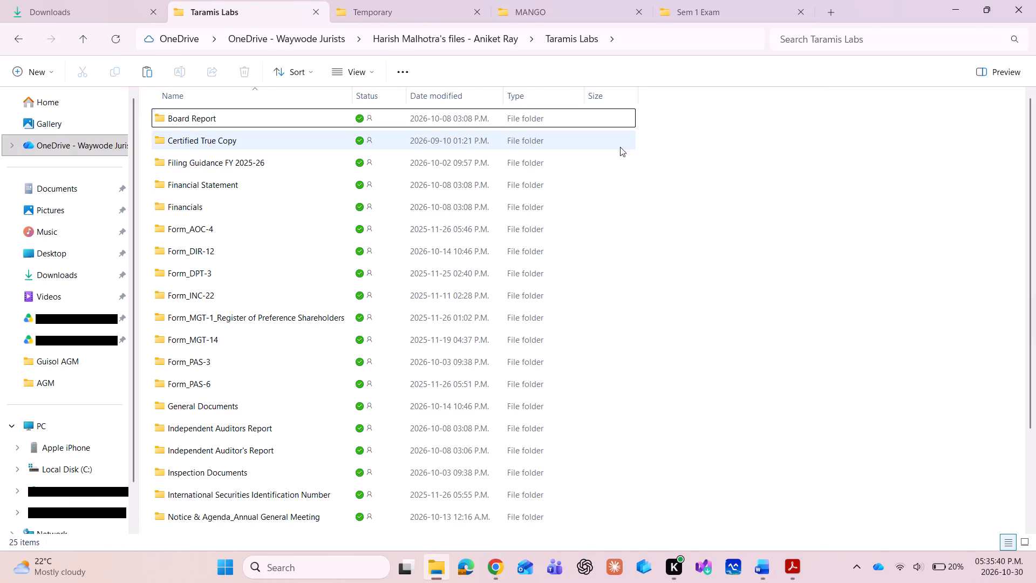
key(BackSpace)
key(m)
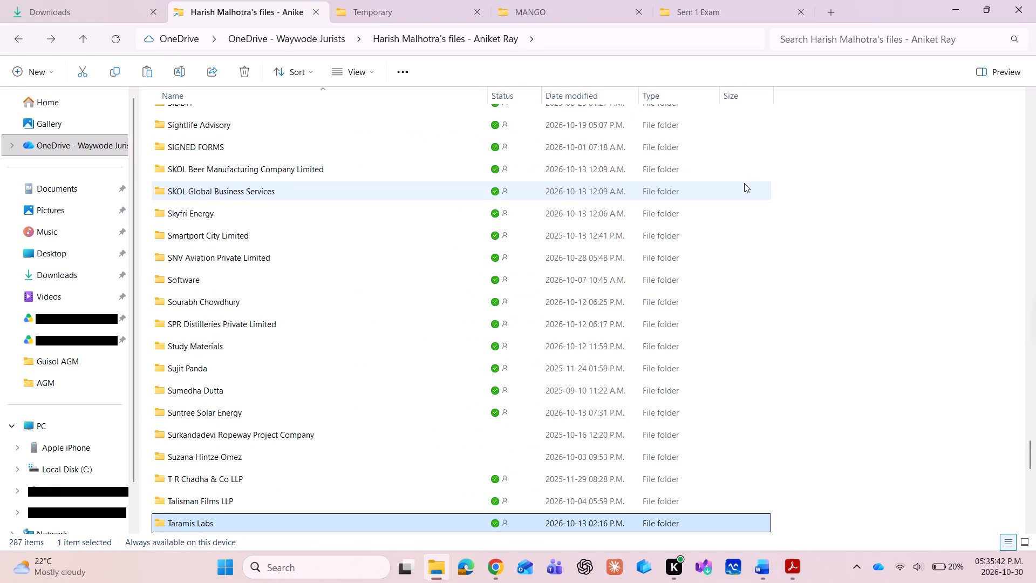
key(Down)
key(Down)
key(Down)
key(Down)
key(Down)
key(Down)
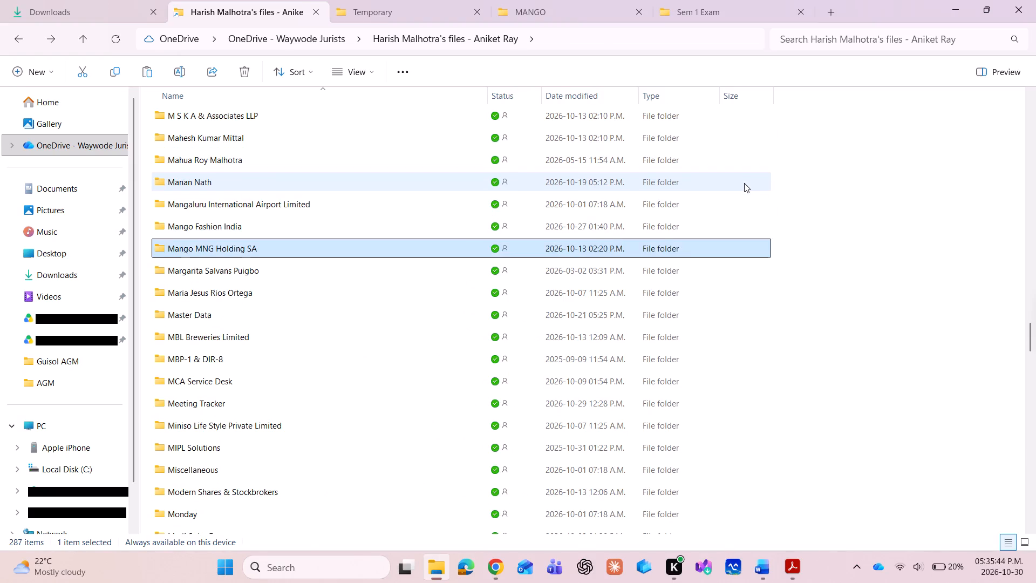
key(Up)
key(Return)
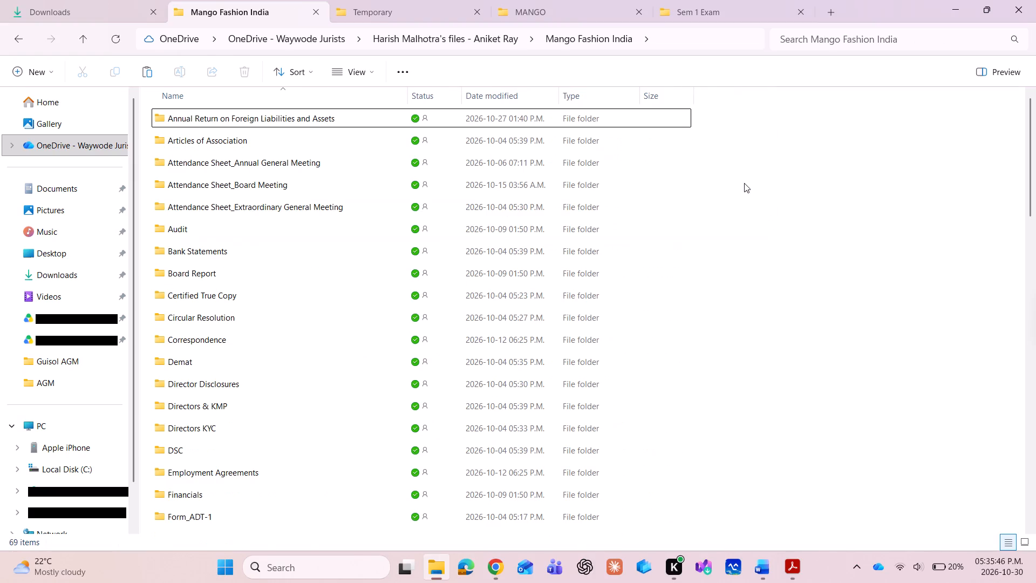
Open the Notice & Agenda_Annual General Meeting folder within Mango Fashion India.
click(104, 11)
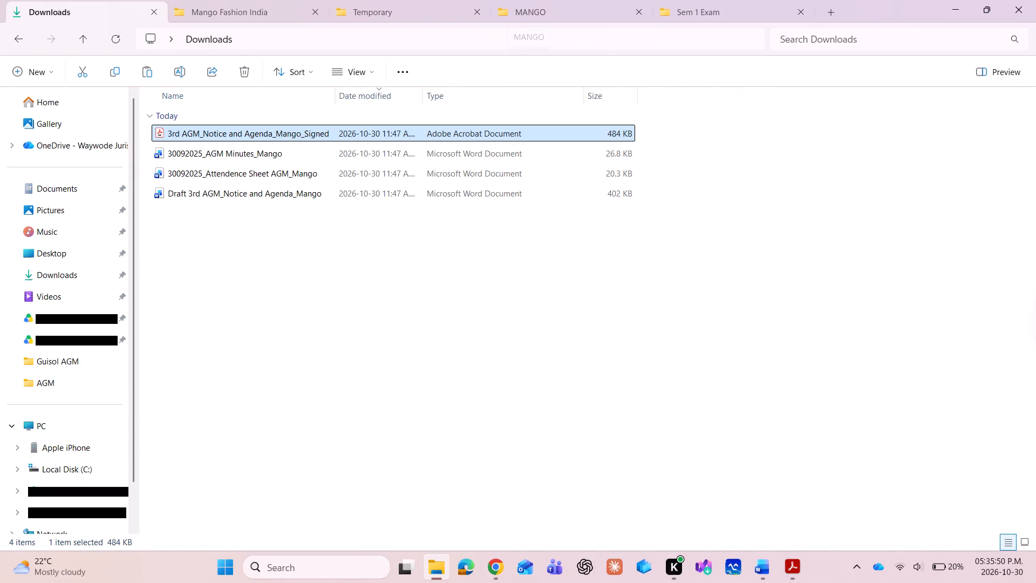
click(286, 20)
scroll(335, 363, down, 15)
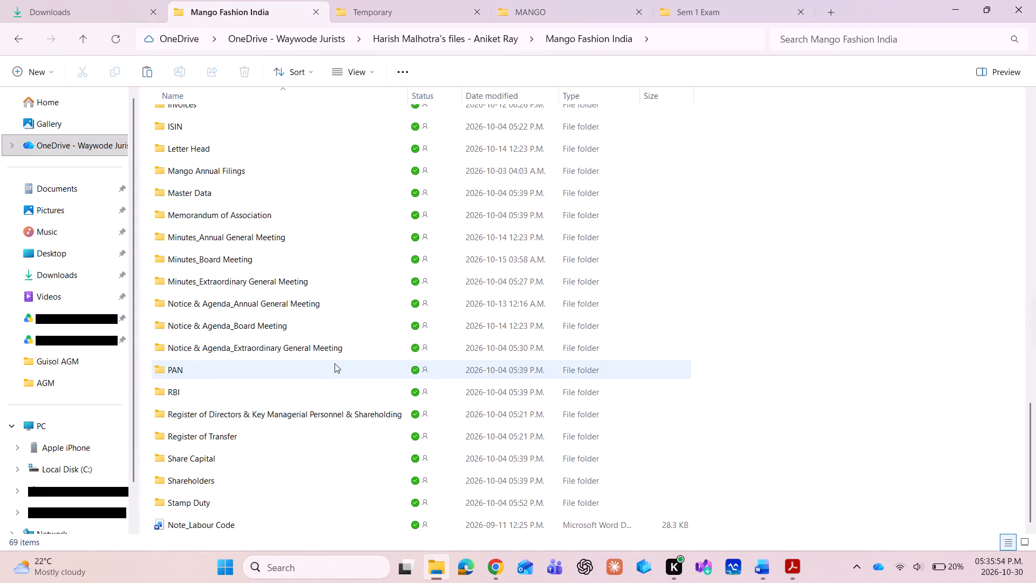
click(299, 323)
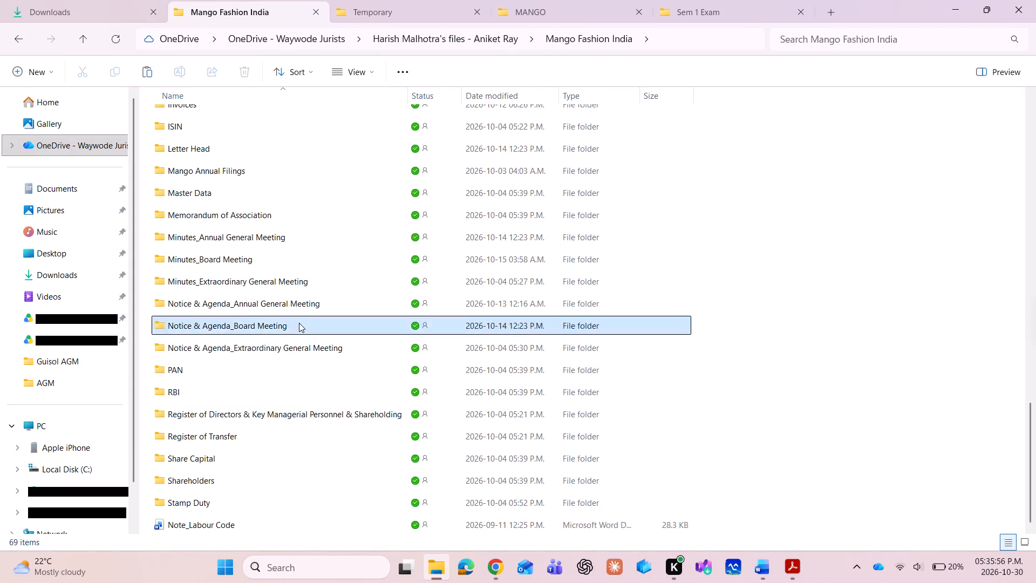
key(Up)
key(Return)
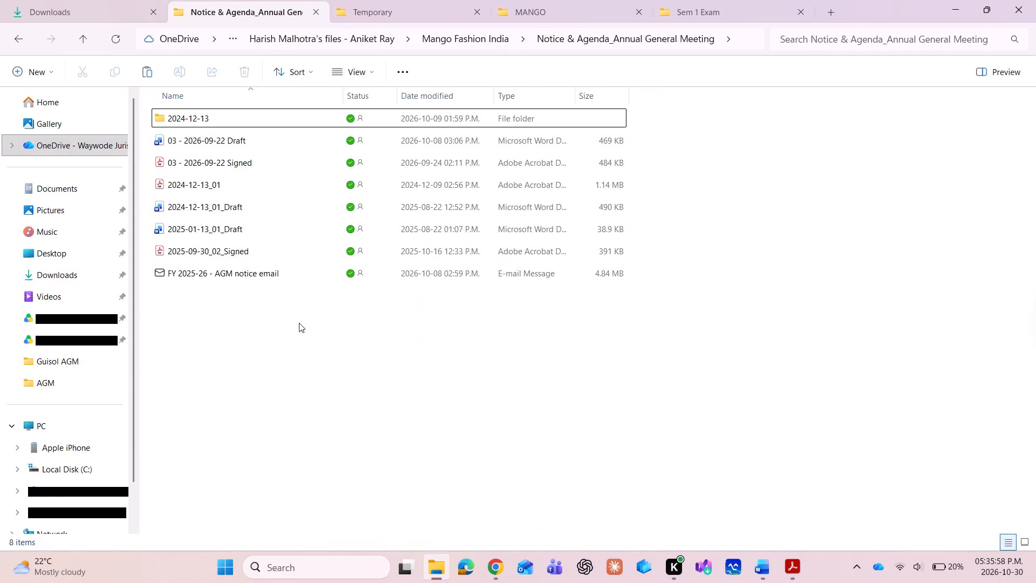
Check the Incomplete Copies folder inside 2024-12-13, delete it, and return to the Notice & Agenda_Annual General Meeting folder.
double_click(228, 113)
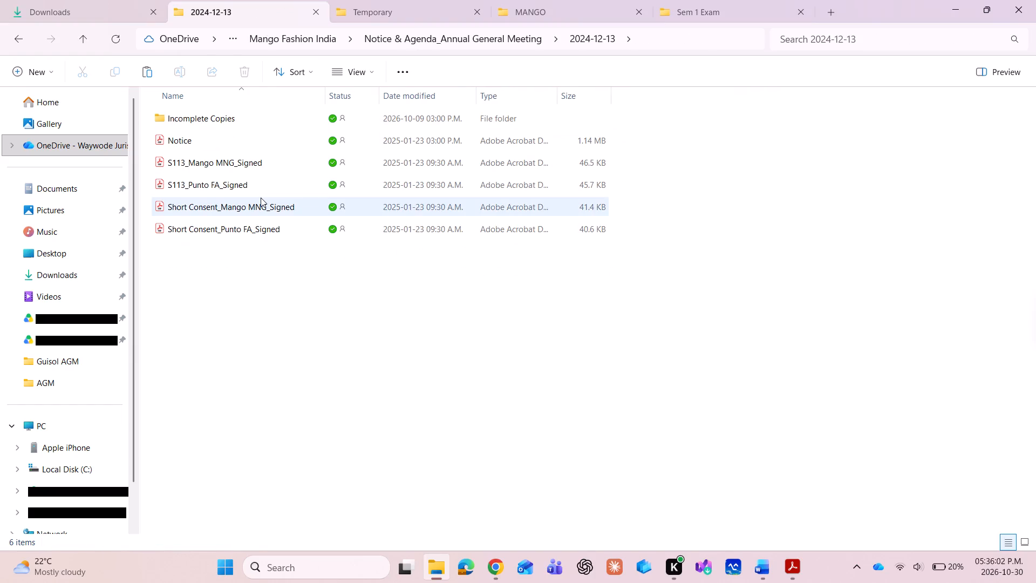
key(Down)
key(Up)
key(Return)
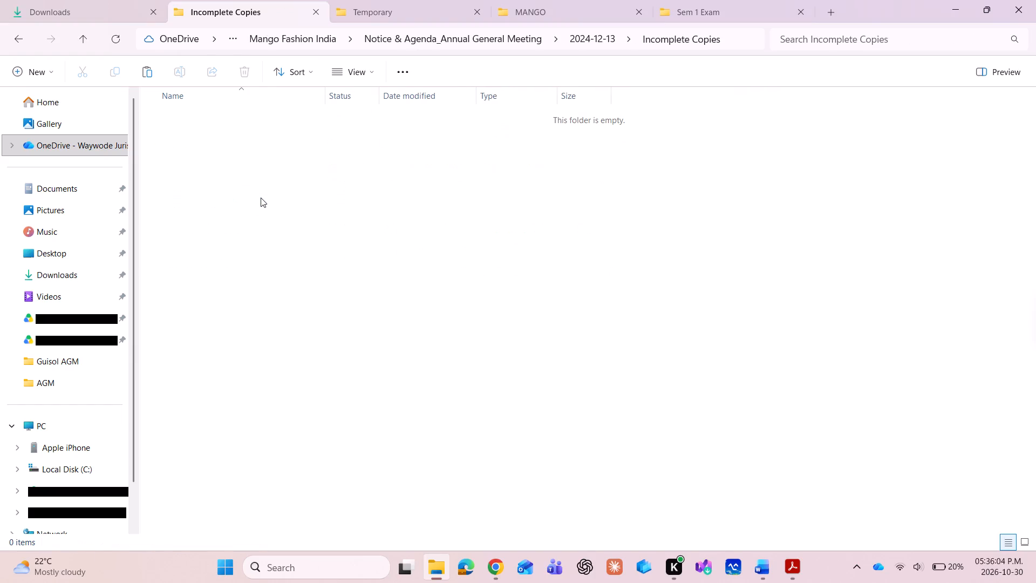
key(BackSpace)
key(Delete)
key(Return)
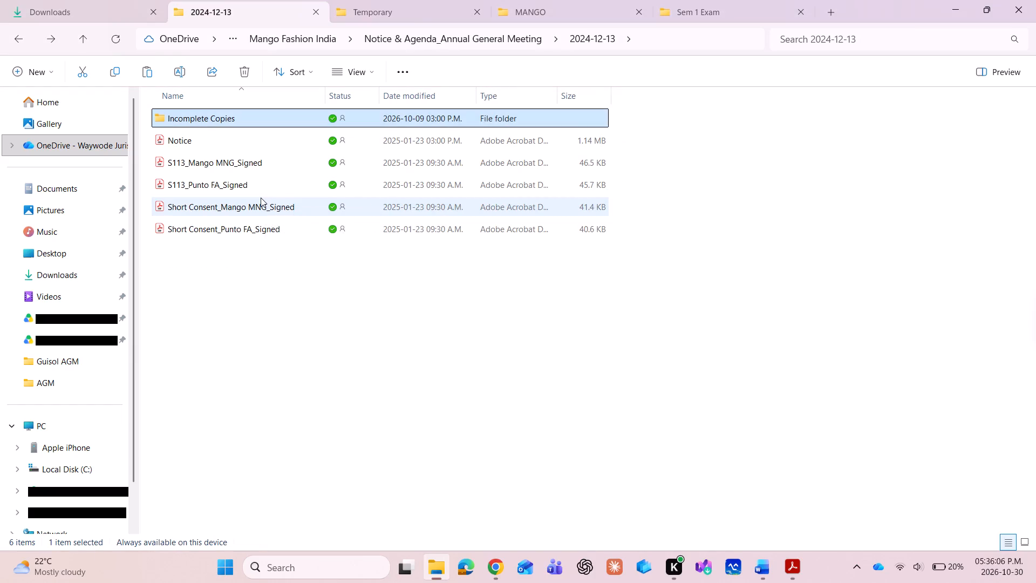
key(BackSpace)
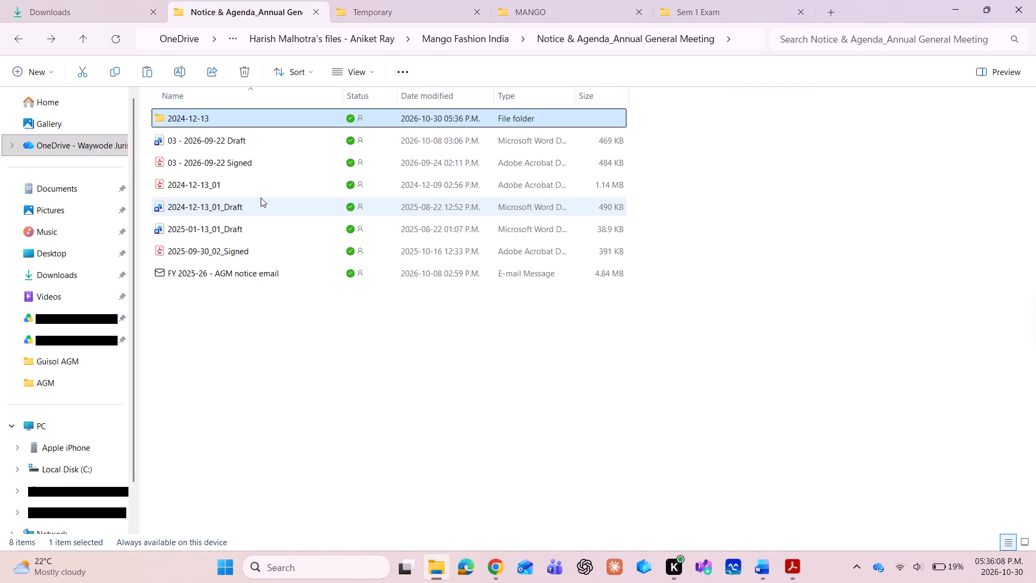
Go back to the Downloads folder holding the Mango AGM files.
click(69, 16)
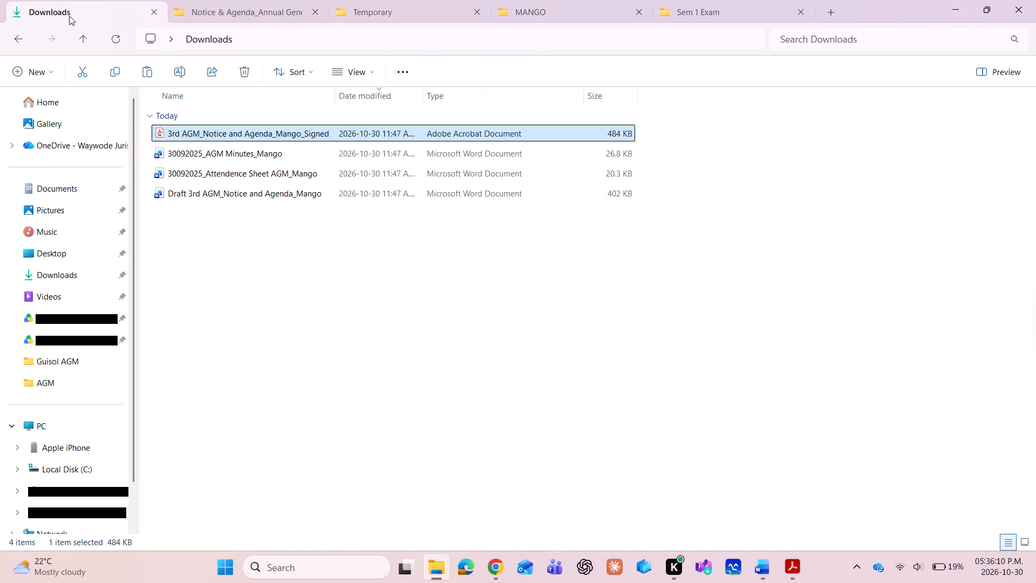
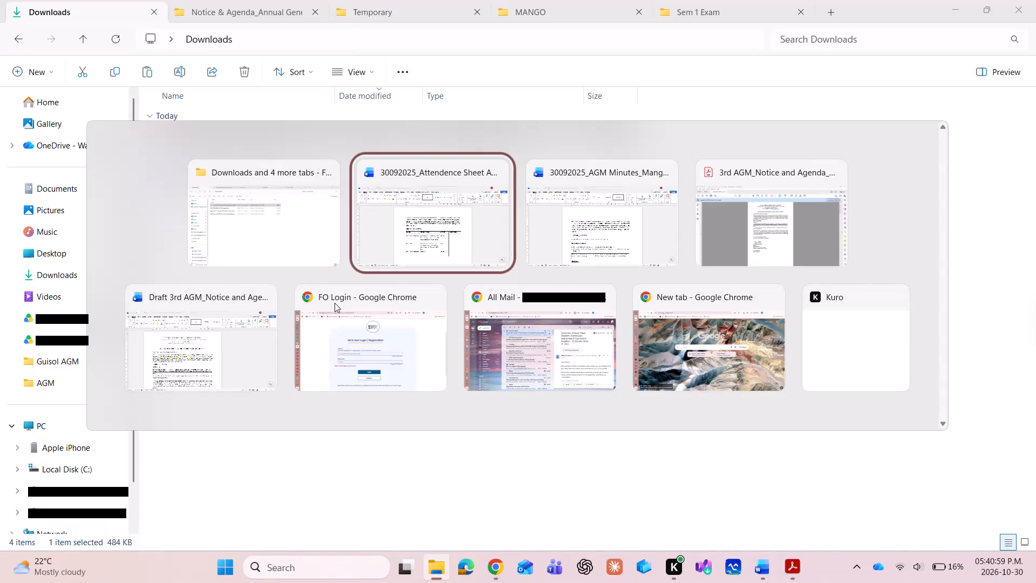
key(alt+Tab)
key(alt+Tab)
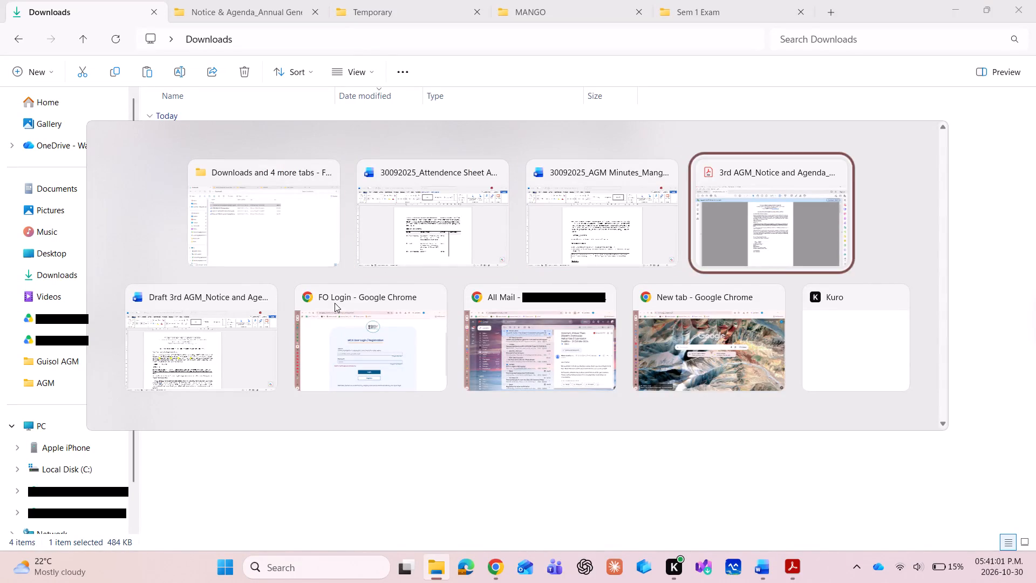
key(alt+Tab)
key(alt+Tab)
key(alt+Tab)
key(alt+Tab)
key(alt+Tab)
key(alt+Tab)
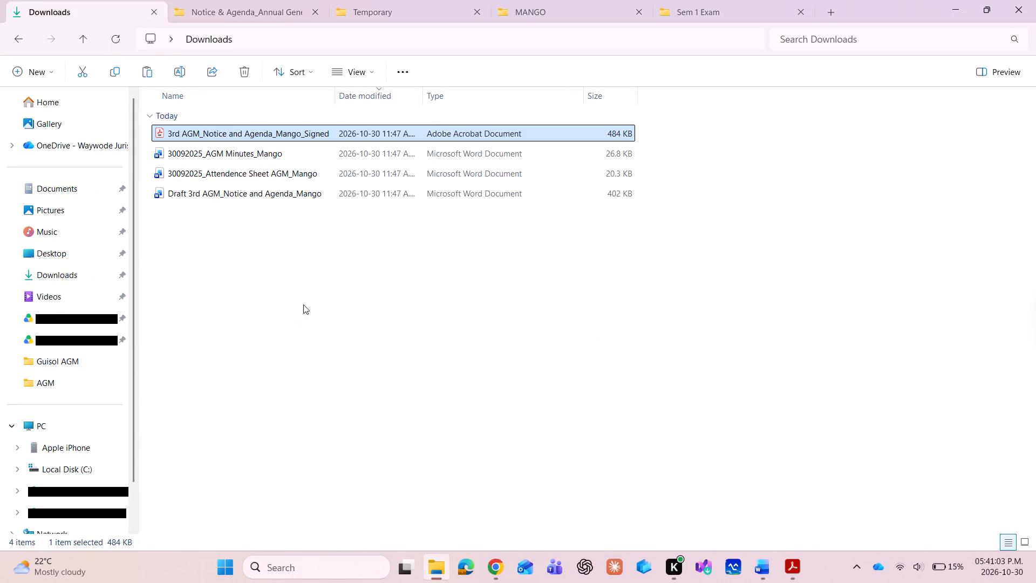
Duplicate the 30092025_AGM Minutes_Mango and 30092025_Attendence Sheet AGM_Mango documents within the Downloads folder.
click(238, 150)
key(shift+Down)
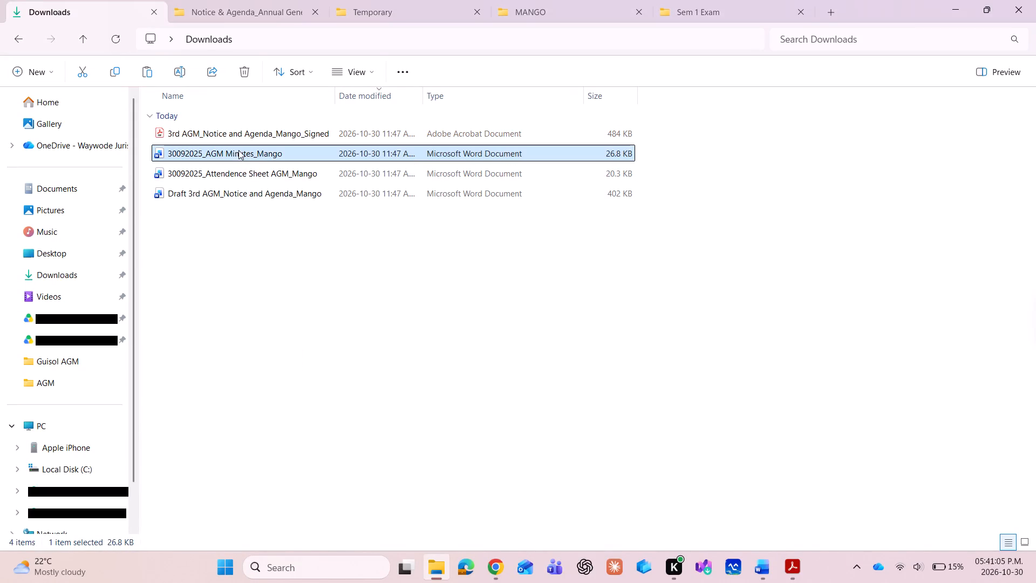
key(ctrl+c)
click(257, 265)
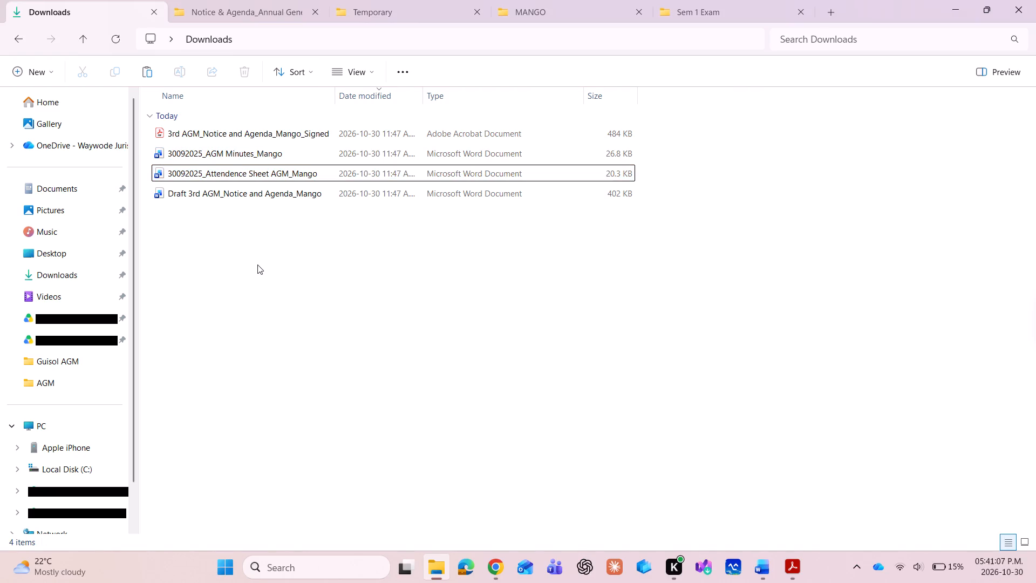
key(ctrl+v)
key(Return)
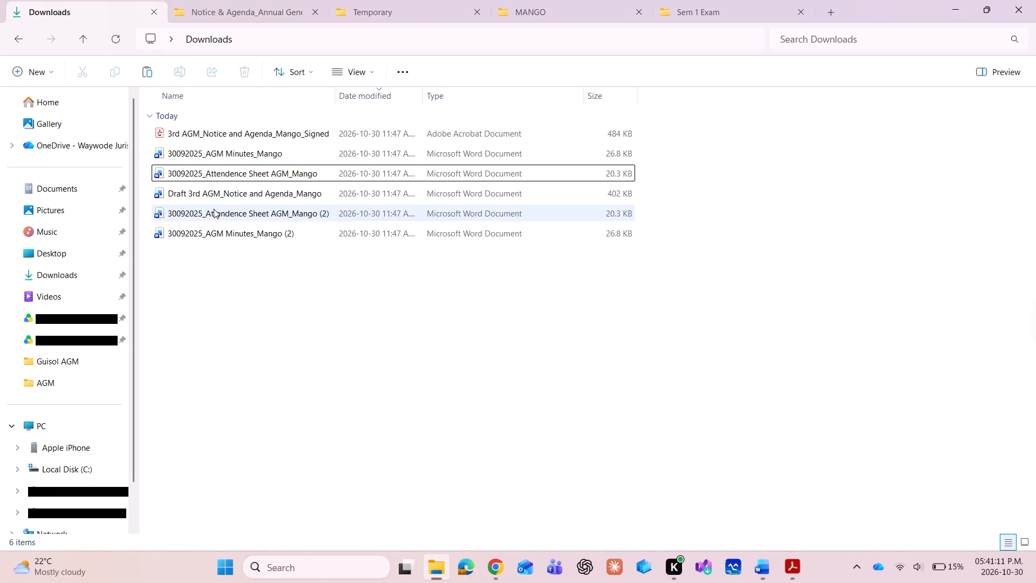
Rename the copied attendance sheet as Draft_Attendence Sheet AGM_Mango.
click(214, 209)
click(214, 209)
key(Right)
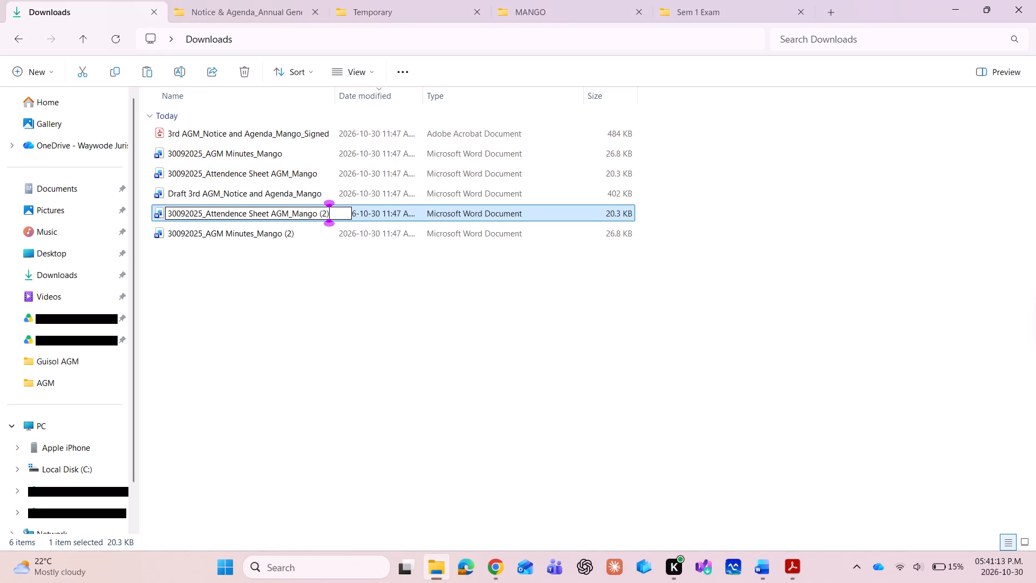
key(BackSpace)
key(BackSpace)
key(BackSpace)
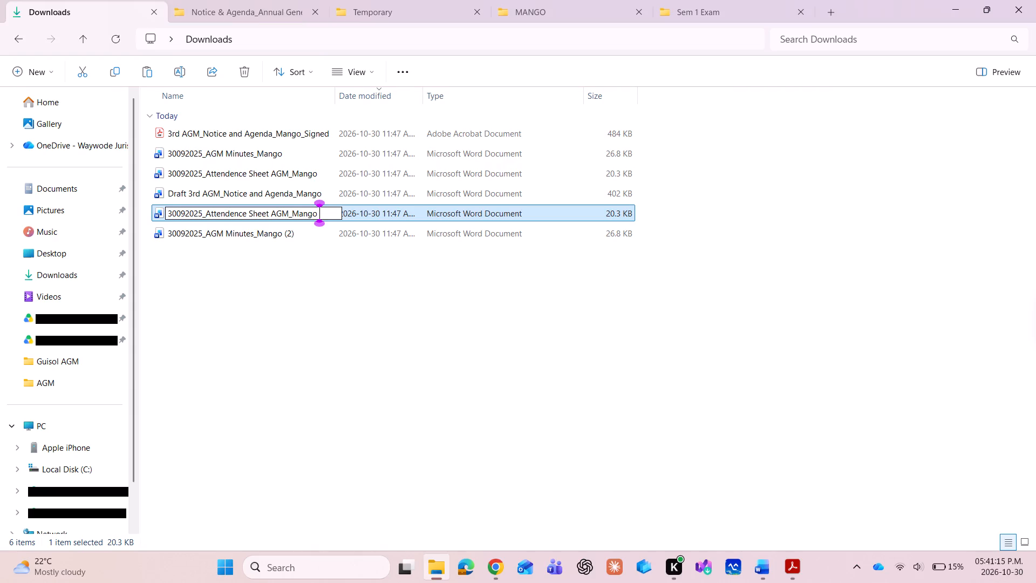
key(Left)
key(Left)
key(Left)
key(Left)
key(Left)
key(Left)
key(Left)
key(Left)
key(Left)
key(Left)
key(Left)
key(Left)
key(Left)
key(Left)
key(Left)
key(Left)
key(Left)
key(Left)
key(Left)
key(Left)
key(Left)
key(Left)
key(Left)
key(Left)
key(Left)
key(Left)
key(Left)
key(Left)
key(BackSpace)
key(BackSpace)
key(BackSpace)
key(BackSpace)
key(BackSpace)
key(BackSpace)
key(BackSpace)
key(BackSpace)
key(BackSpace)
key(BackSpace)
key(BackSpace)
key(BackSpace)
key(BackSpace)
key(BackSpace)
key(BackSpace)
key(BackSpace)
key(BackSpace)
key(BackSpace)
key(BackSpace)
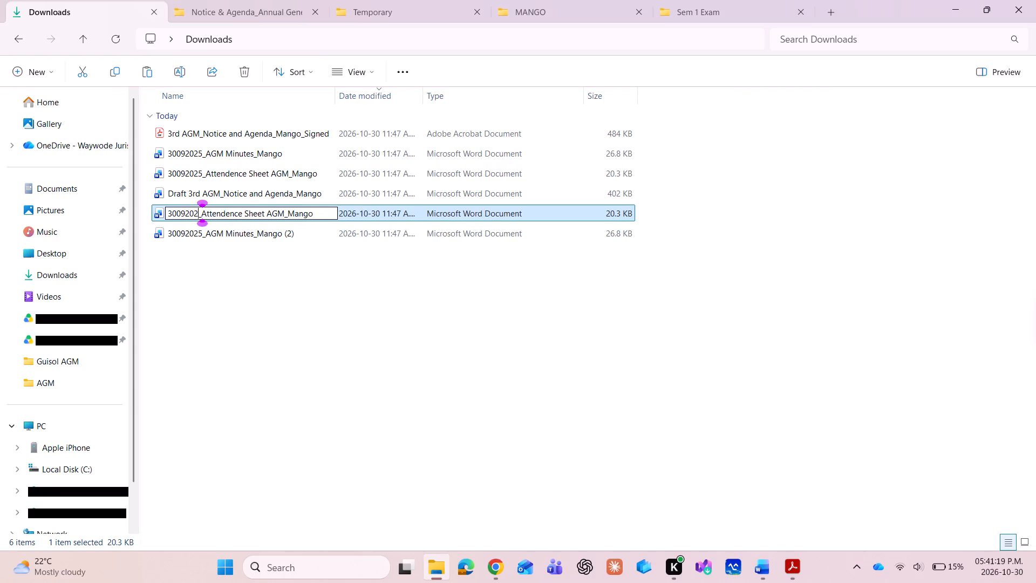
text(Draft)
key(Return)
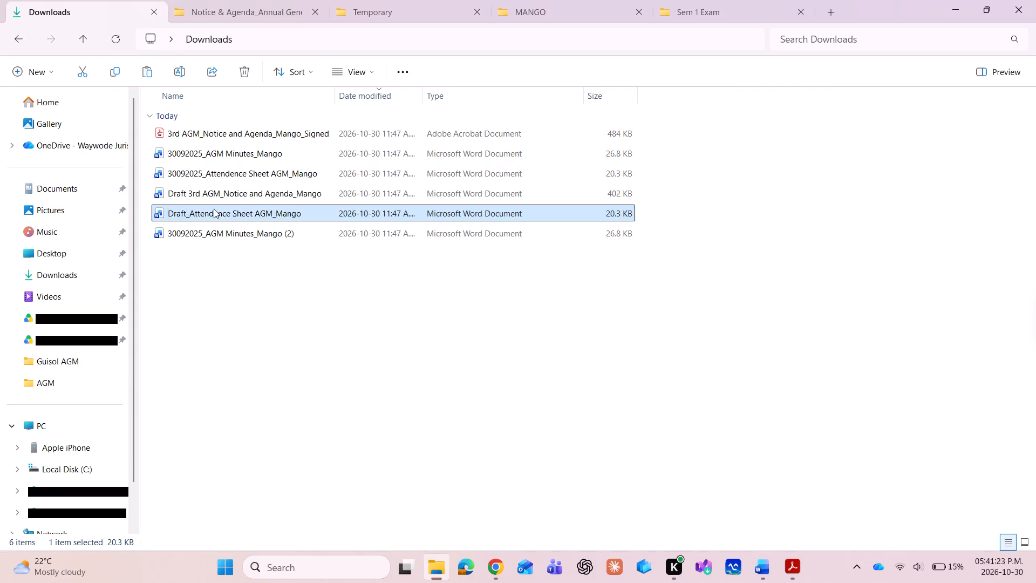
Rename the copied AGM minutes document as Draft_AGM Minutes_Mango.
key(Down)
click(182, 78)
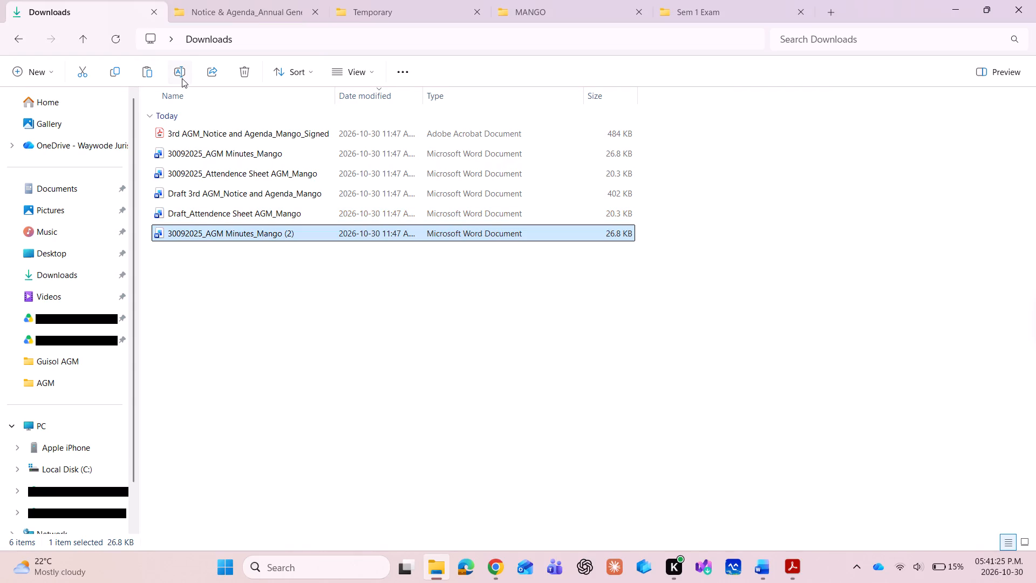
key(Right)
key(BackSpace)
key(BackSpace)
key(BackSpace)
key(BackSpace)
key(ctrl+a)
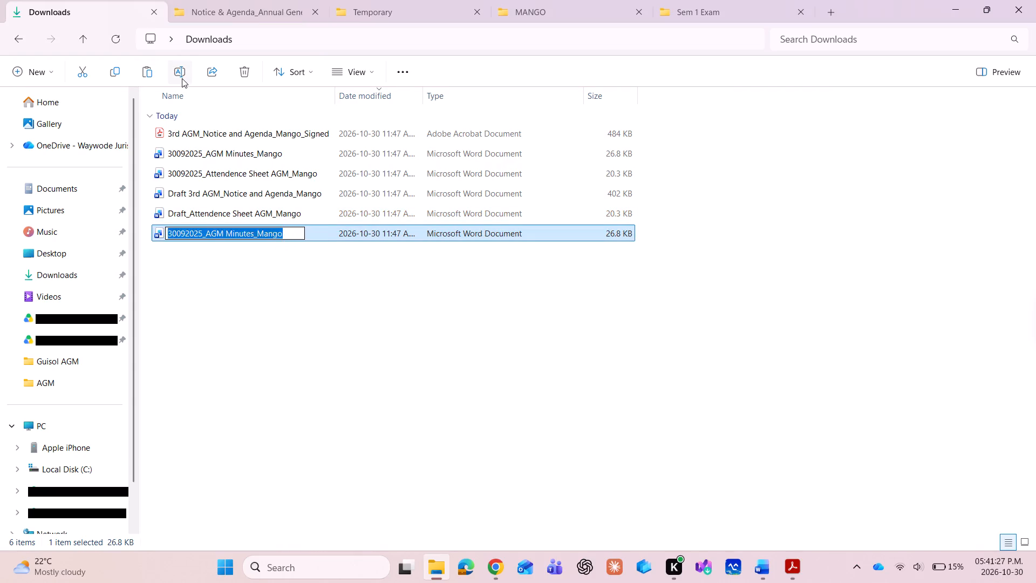
key(Left)
key(Right)
key(Right)
key(Right)
key(Right)
key(Right)
key(Right)
key(Right)
key(Right)
key(shift+Left)
key(shift+Left)
key(shift+Left)
key(shift+Left)
key(shift+Left)
key(shift+Left)
key(shift+Left)
key(shift+Left)
key(shift+Left)
key(shift+Left)
key(shift+Left)
key(shift+Left)
key(shift+Left)
key(shift+Left)
key(shift+Left)
key(shift+Left)
key(shift+Left)
key(shift+Left)
key(shift+Left)
key(shift+Left)
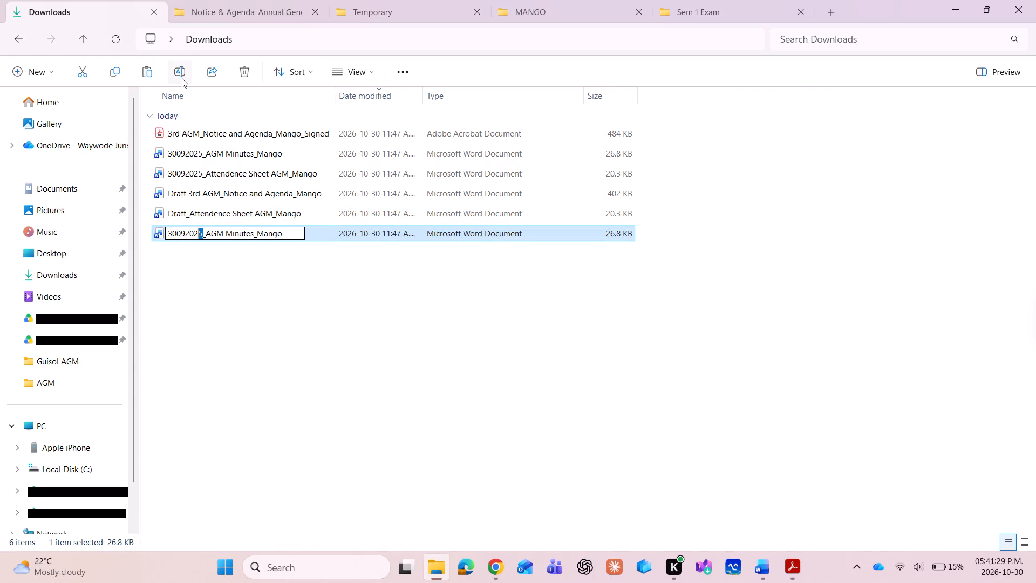
text(Draft)
key(Return)
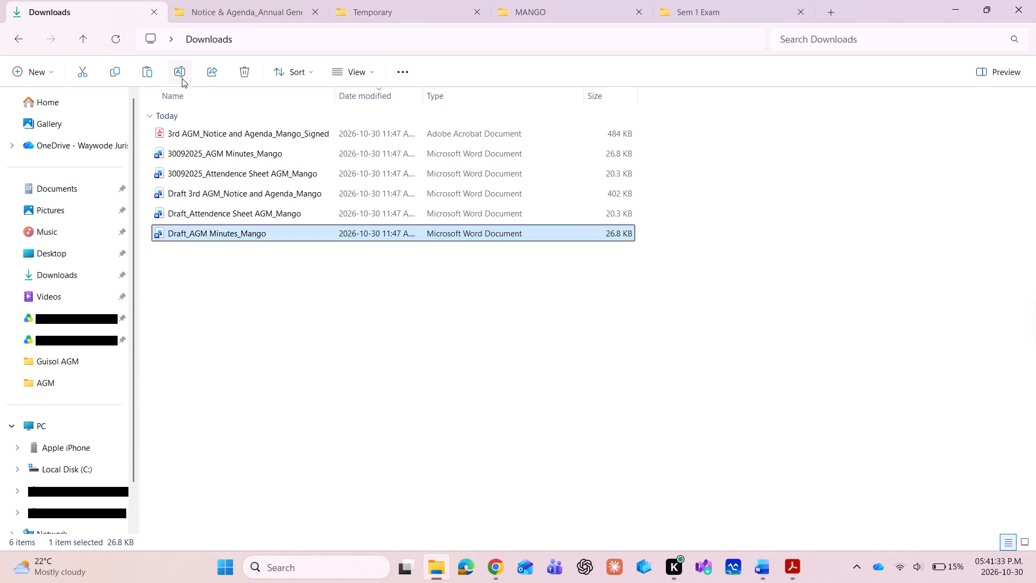
Open the two new draft documents together from Downloads and enable editing in Draft_AGM Minutes_Mango.
key(Up)
key(shift+Down)
key(Return)
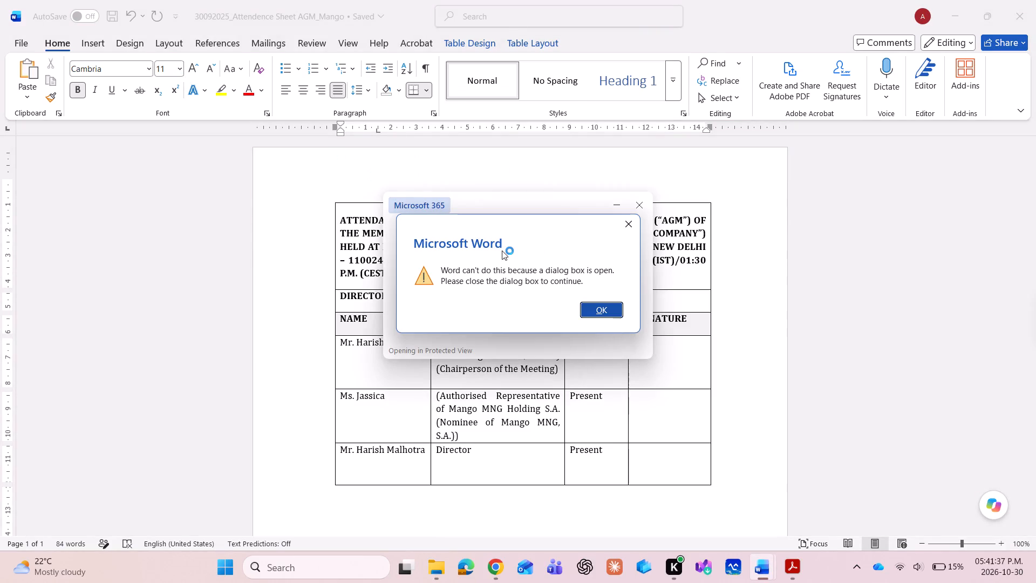
click(603, 311)
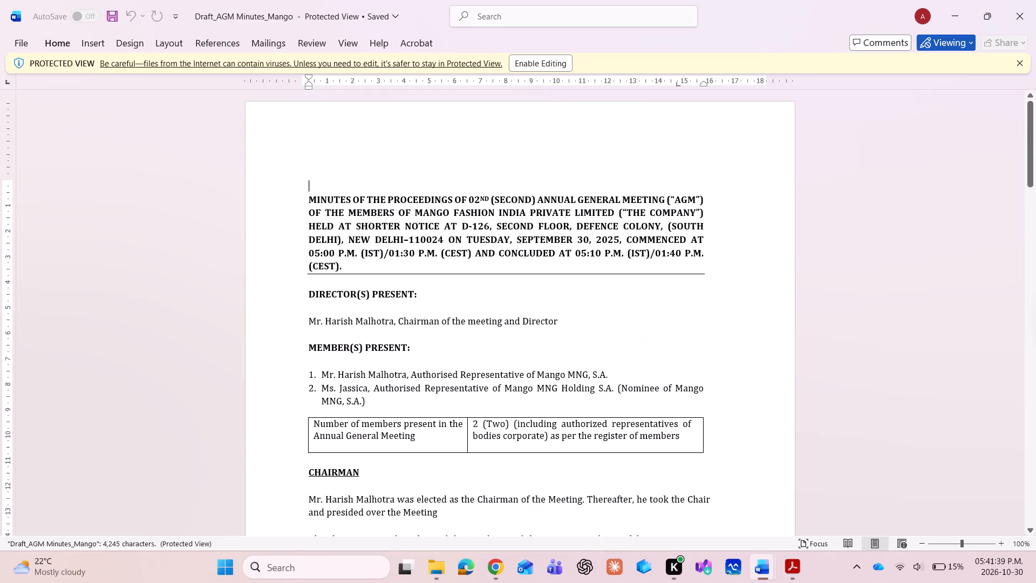
click(544, 67)
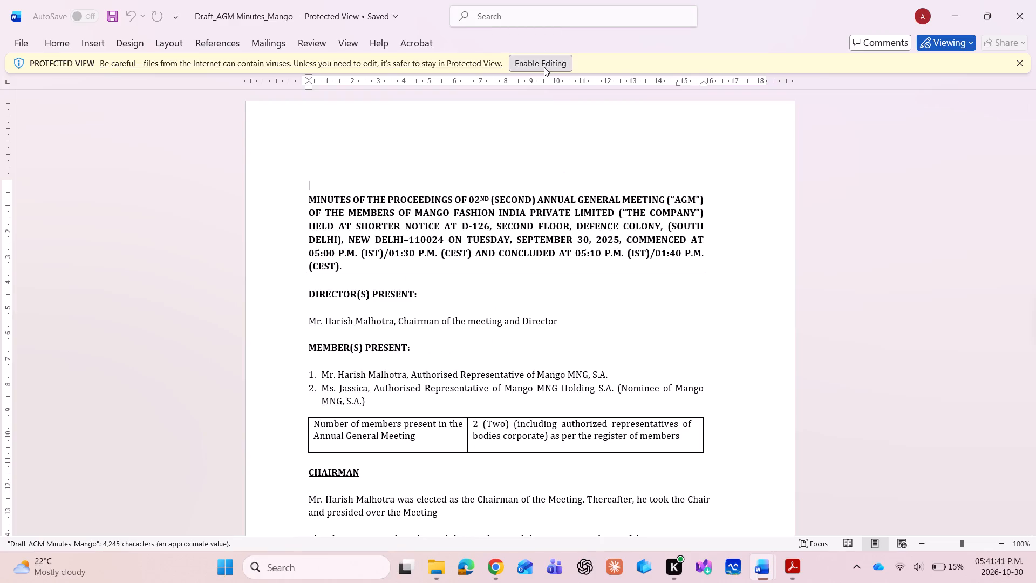
Switch back to File Explorer and open Draft_Attendence Sheet AGM_Mango on its own from the Downloads folder.
key(alt+Tab)
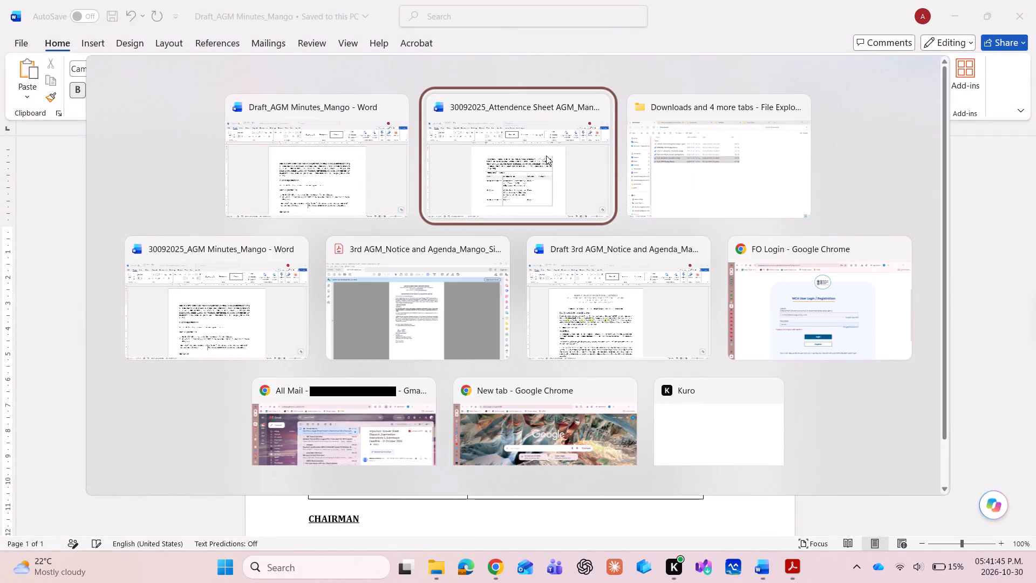
key(alt+Tab)
key(Down)
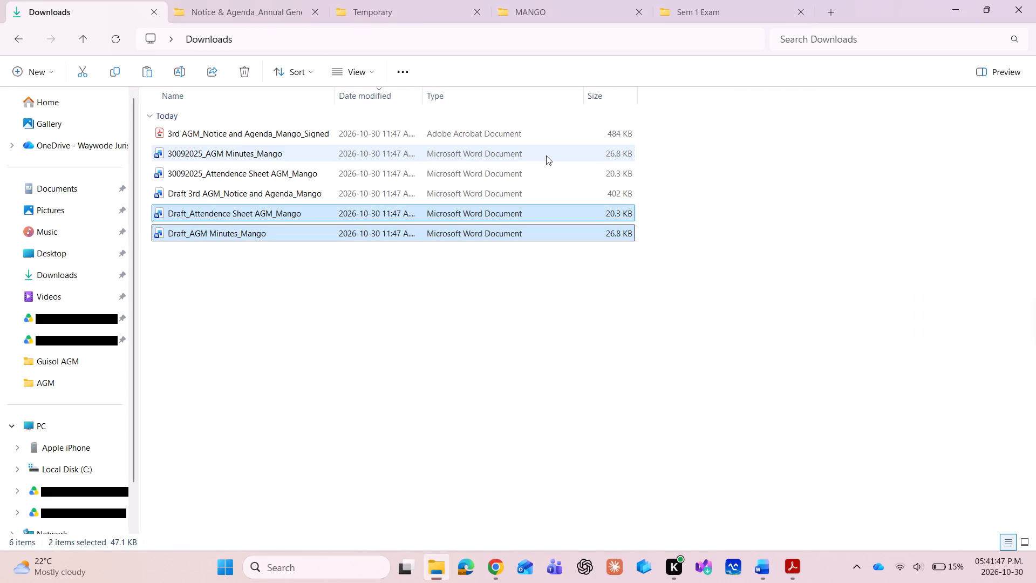
key(Up)
key(Down)
key(Up)
key(Return)
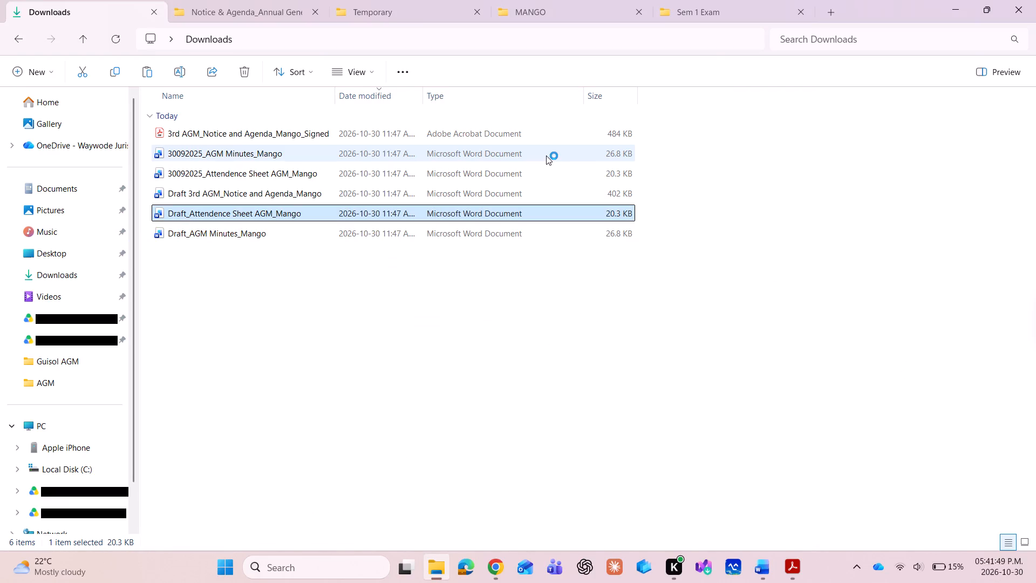
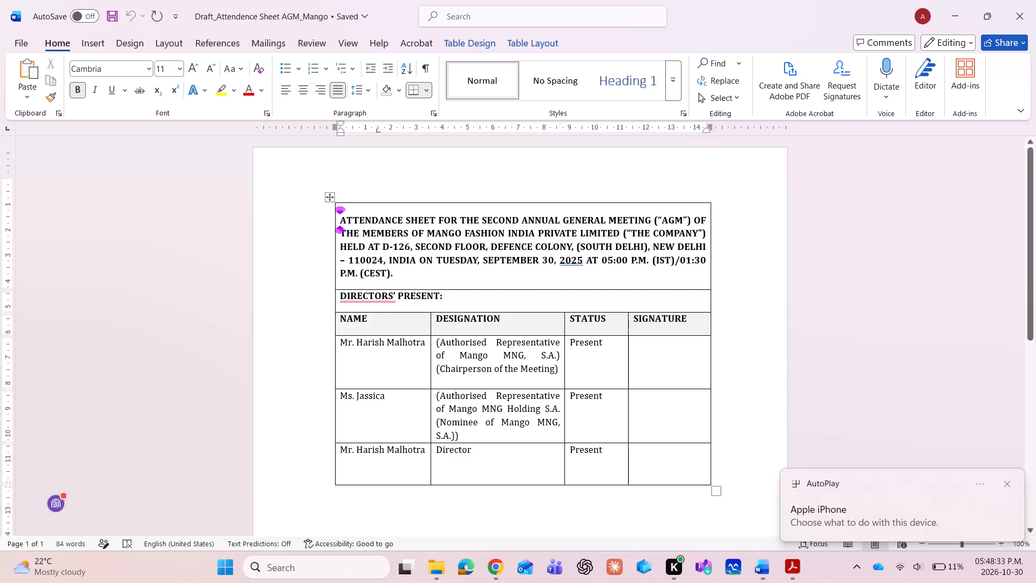
Switch to the signed 3rd AGM notice PDF, enlarge it, and compare its meeting details and signatory block with the draft attendance sheet.
key(alt+Tab)
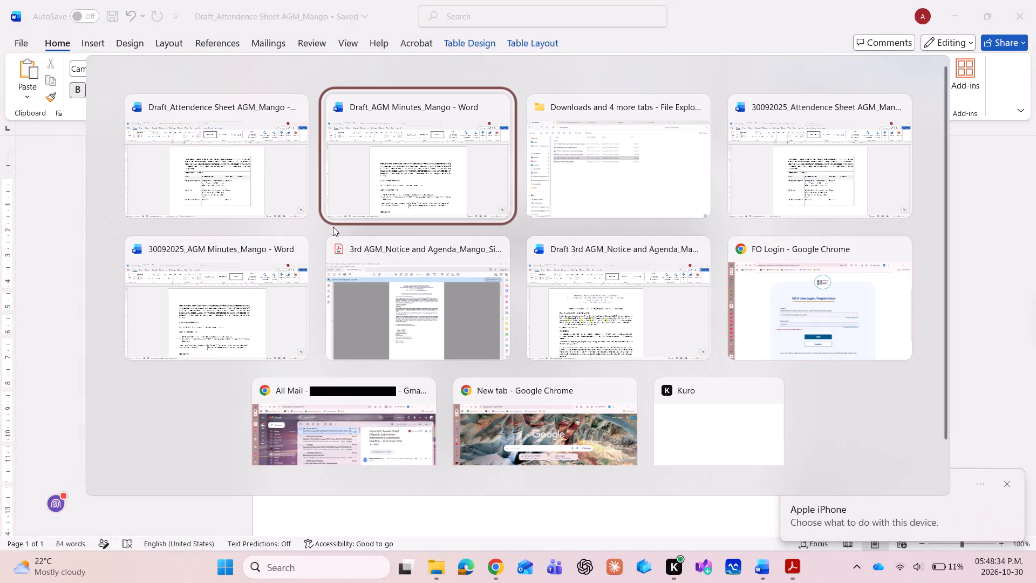
key(alt+Tab)
key(alt+Tab)
key(alt+Tab)
key(alt+Tab)
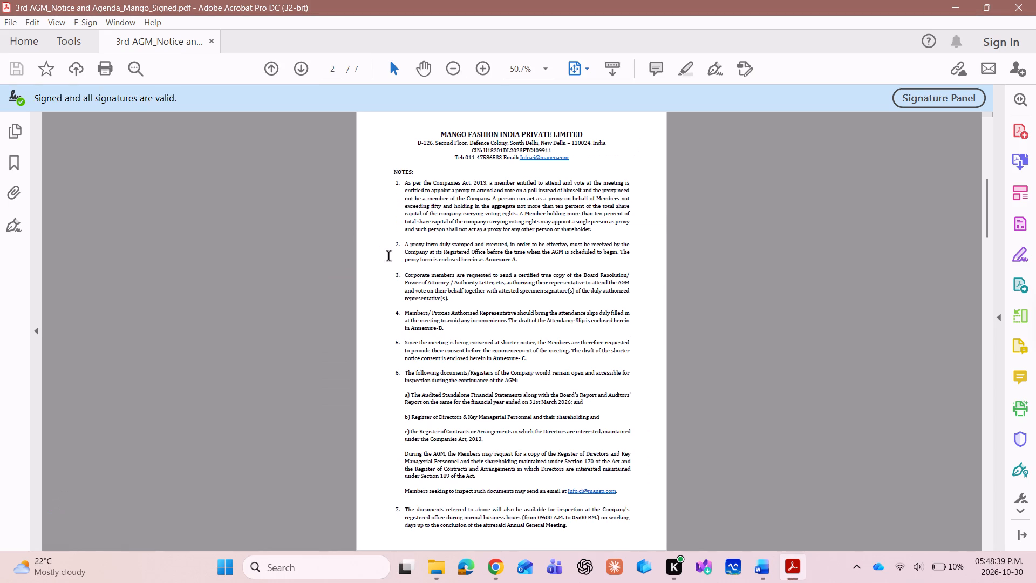
scroll(389, 257, down, 4)
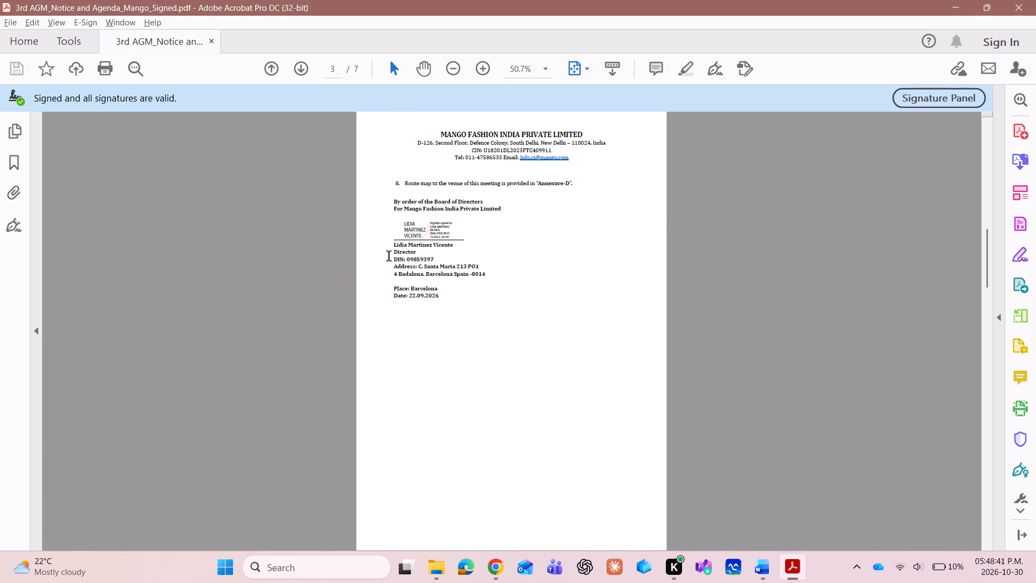
scroll(389, 257, down, 6)
scroll(389, 257, up, 10)
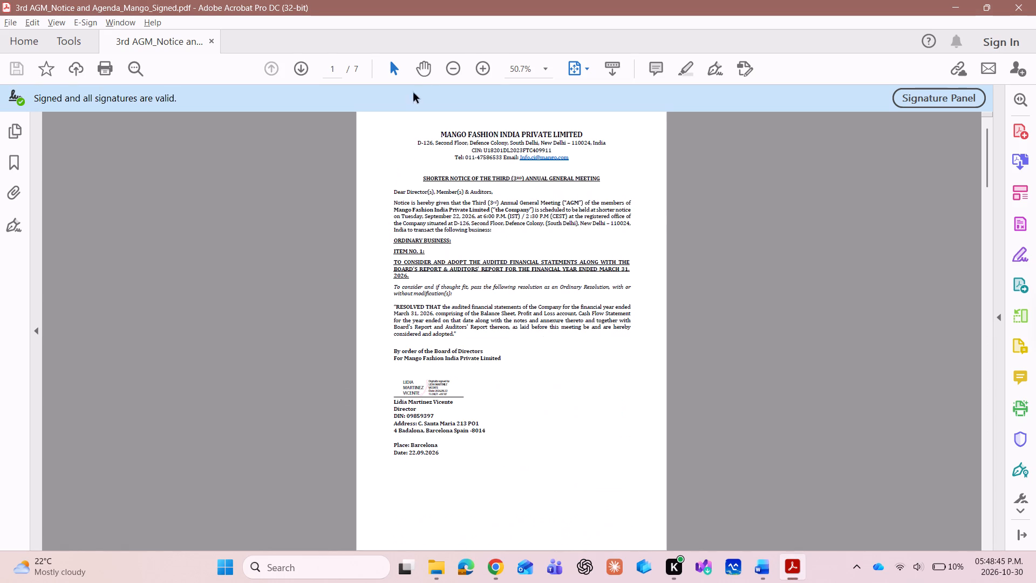
triple_click(484, 69)
click(484, 69)
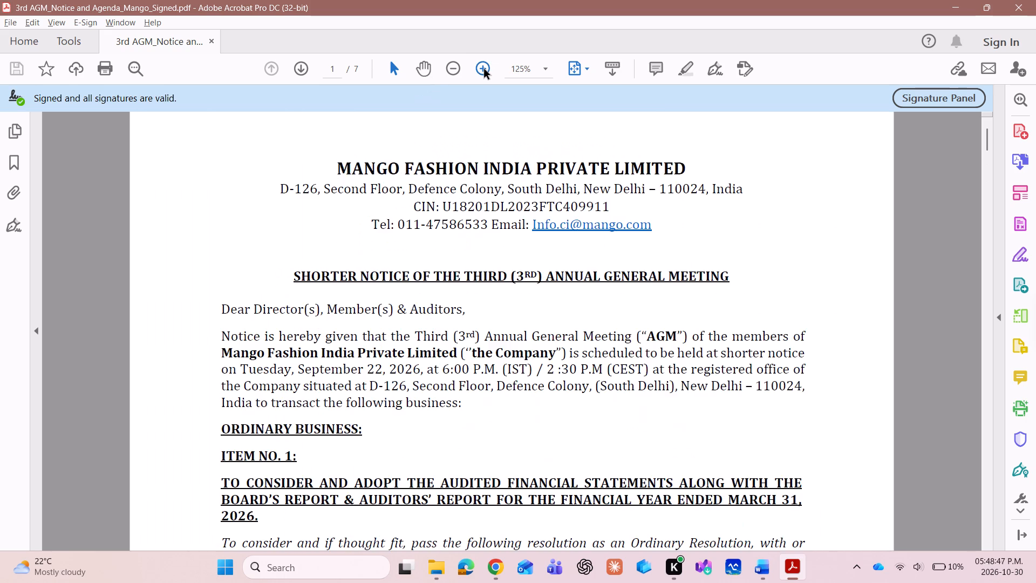
click(484, 69)
scroll(487, 218, down, 20)
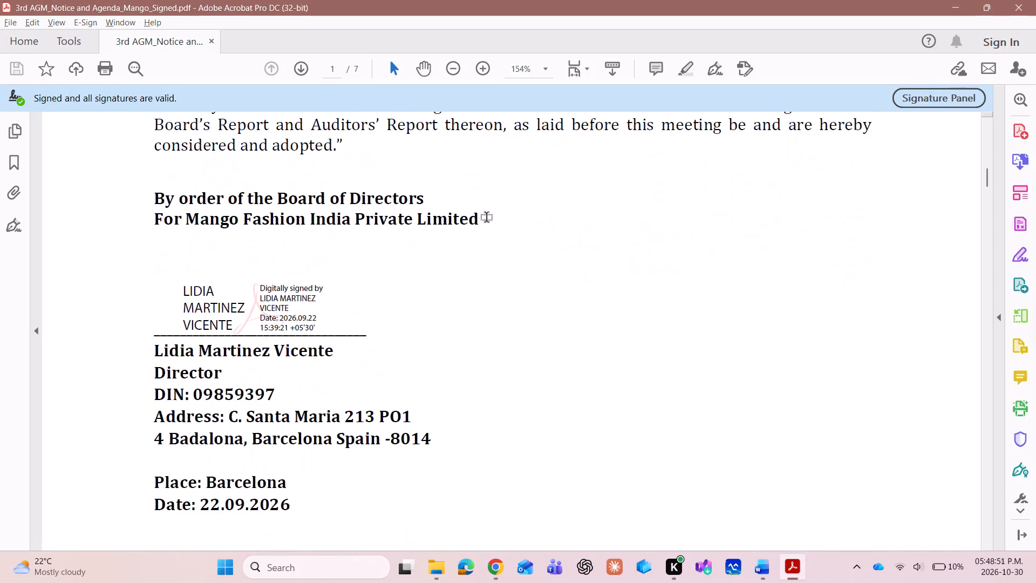
key(alt+Tab)
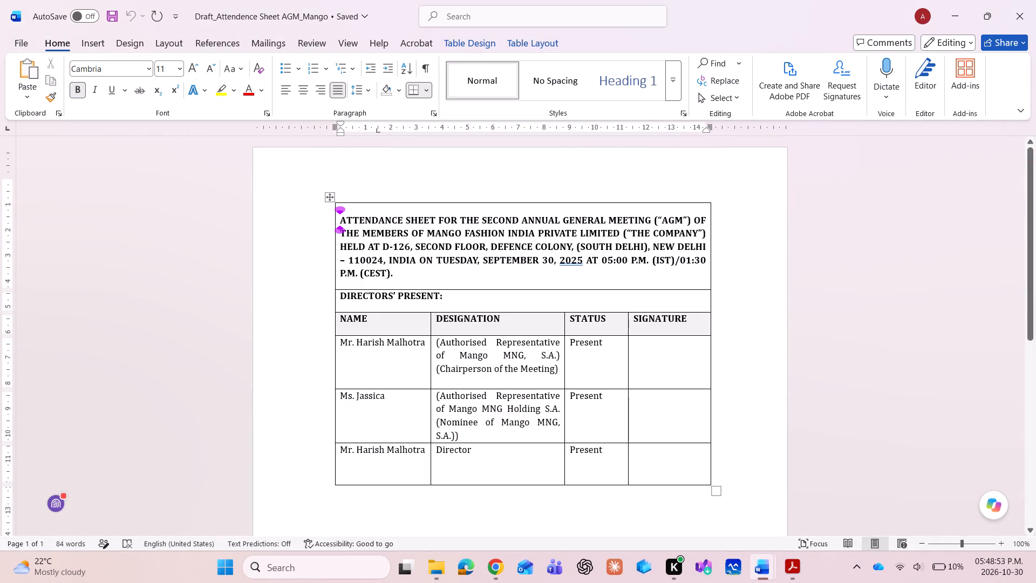
scroll(493, 350, down, 5)
scroll(493, 350, up, 9)
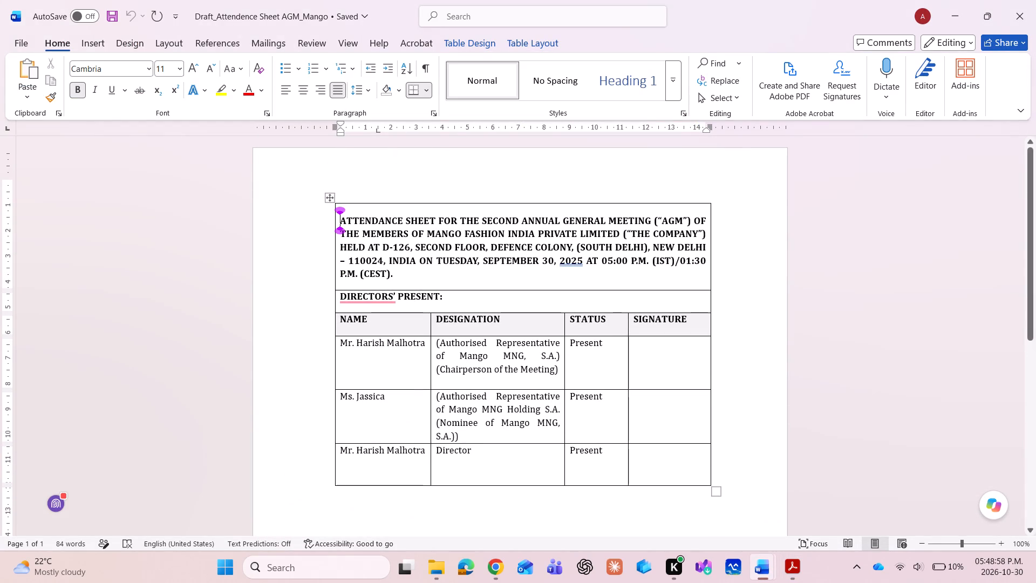
key(alt+Tab)
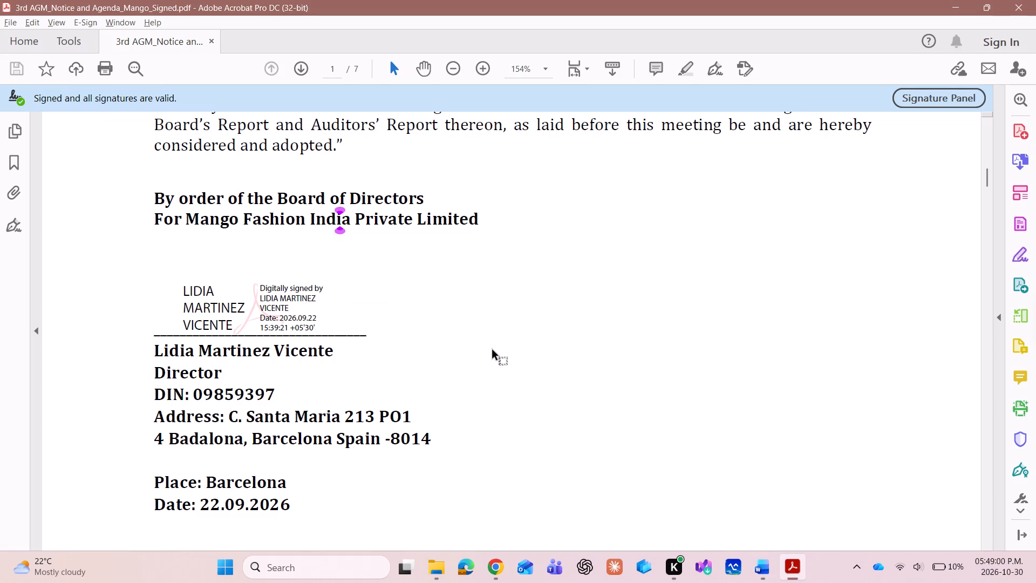
scroll(493, 350, up, 1)
key(alt+Tab)
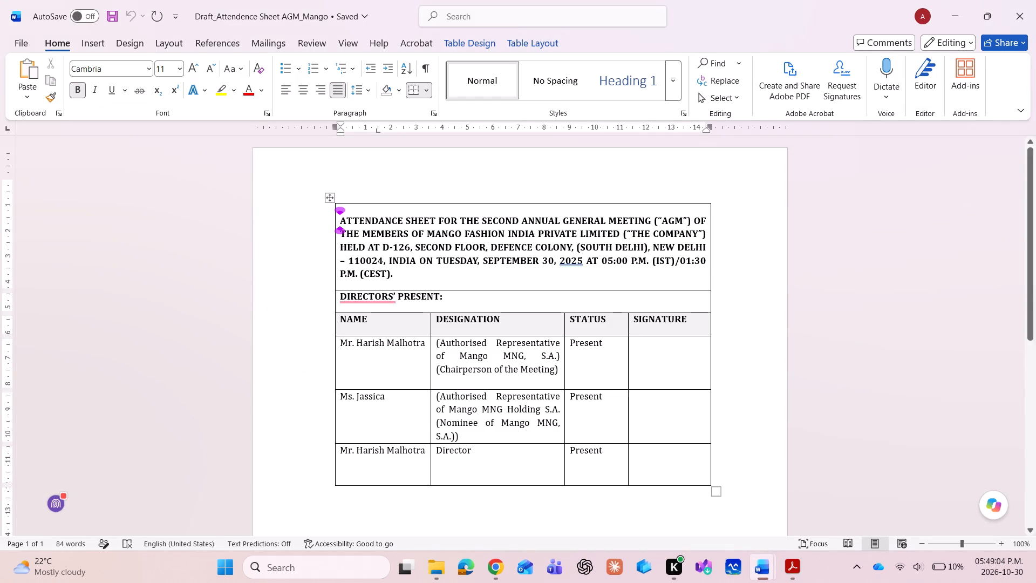
Remove the apostrophe after DIRECTORS in the DIRECTORS' PRESENT row of the draft attendance sheet.
click(366, 322)
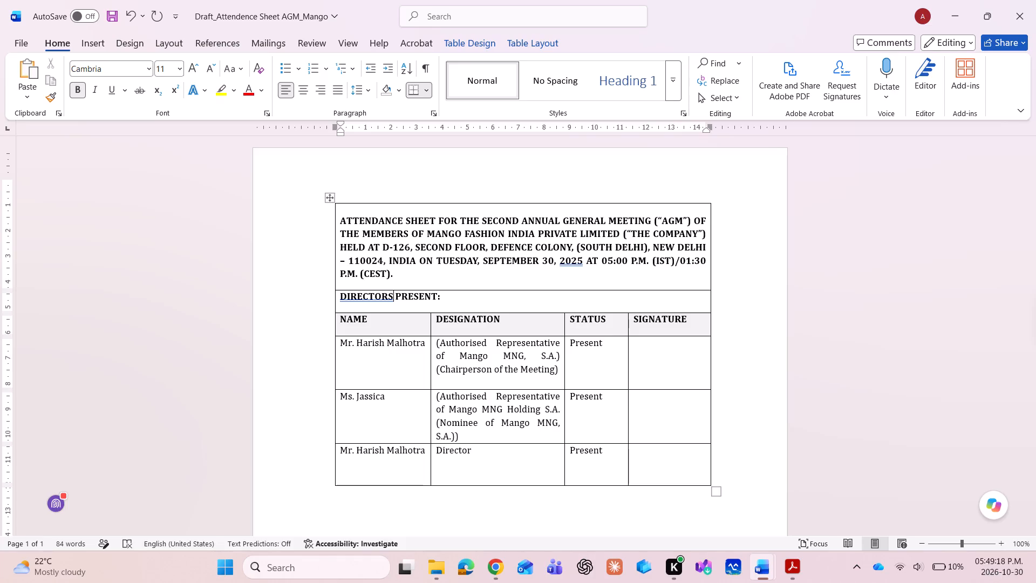
Using the signed notice's title as reference, replace SECOND with THIRD in the attendance sheet heading.
key(alt+Tab)
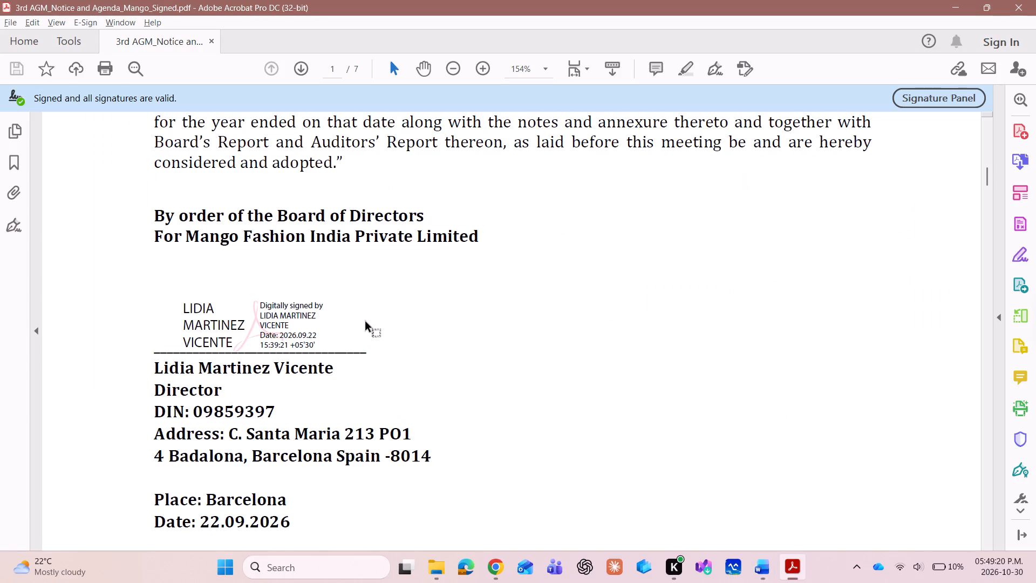
scroll(366, 322, up, 13)
scroll(366, 322, up, 13)
scroll(366, 322, up, 16)
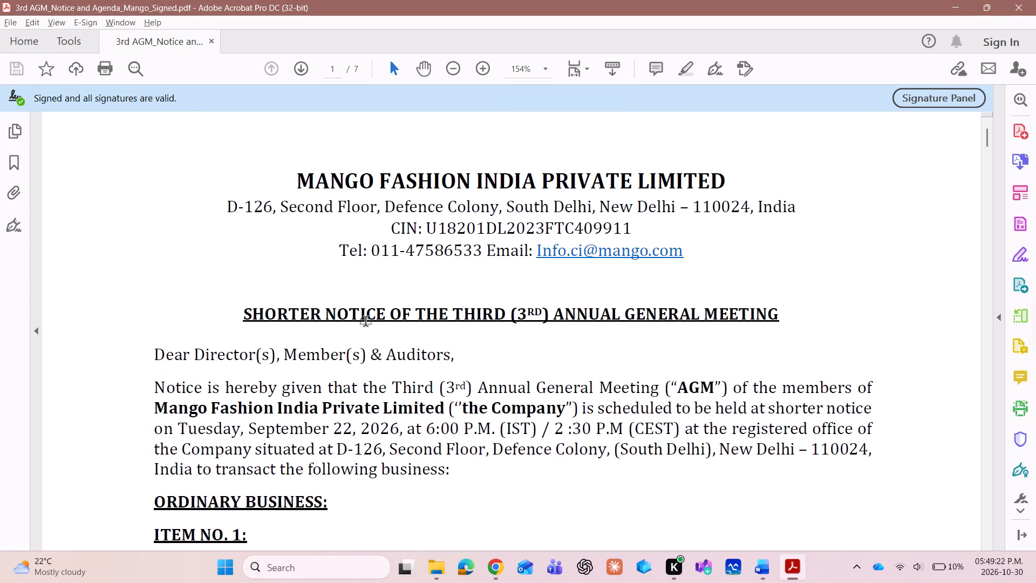
key(alt+Tab)
key(alt+Tab)
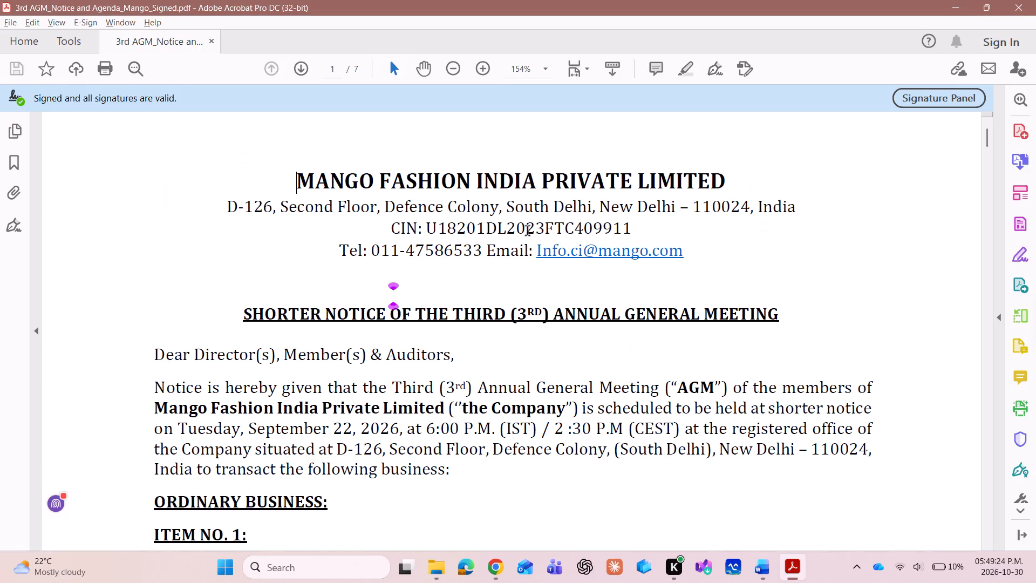
key(alt+Tab)
click(515, 220)
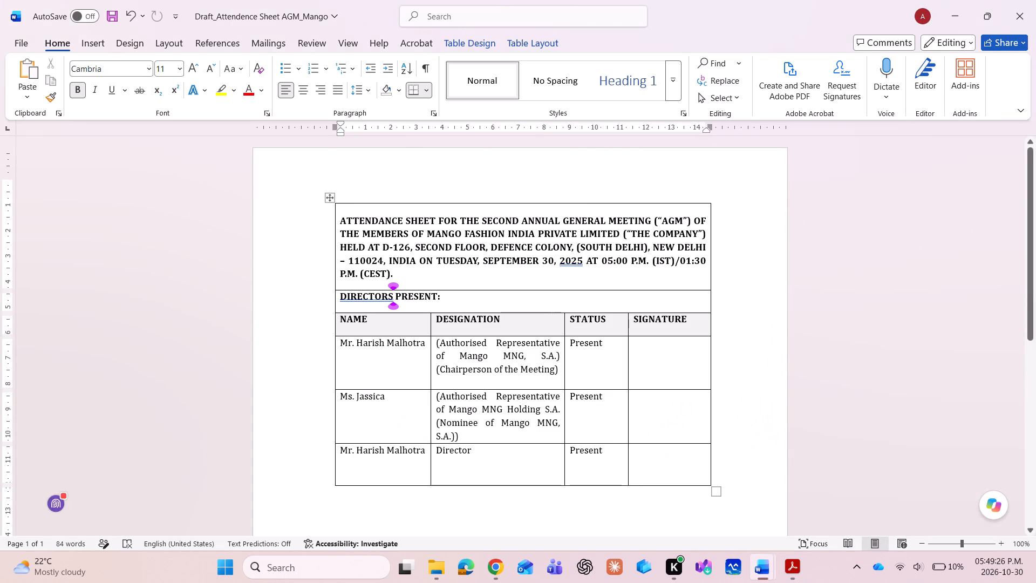
key(Left)
key(Left)
key(Left)
key(Right)
key(Right)
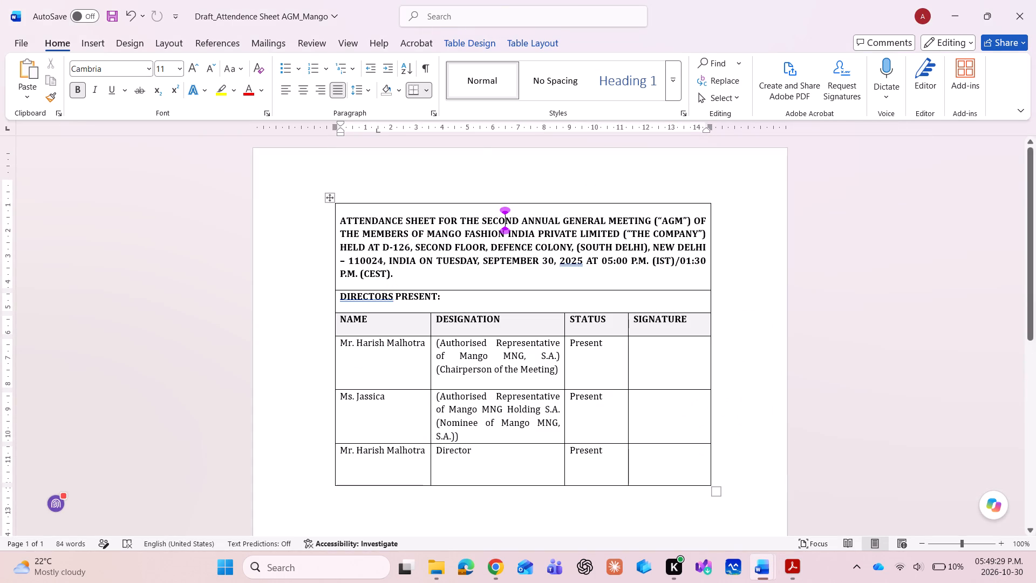
key(Right)
key(BackSpace)
key(BackSpace)
key(BackSpace)
key(BackSpace)
key(BackSpace)
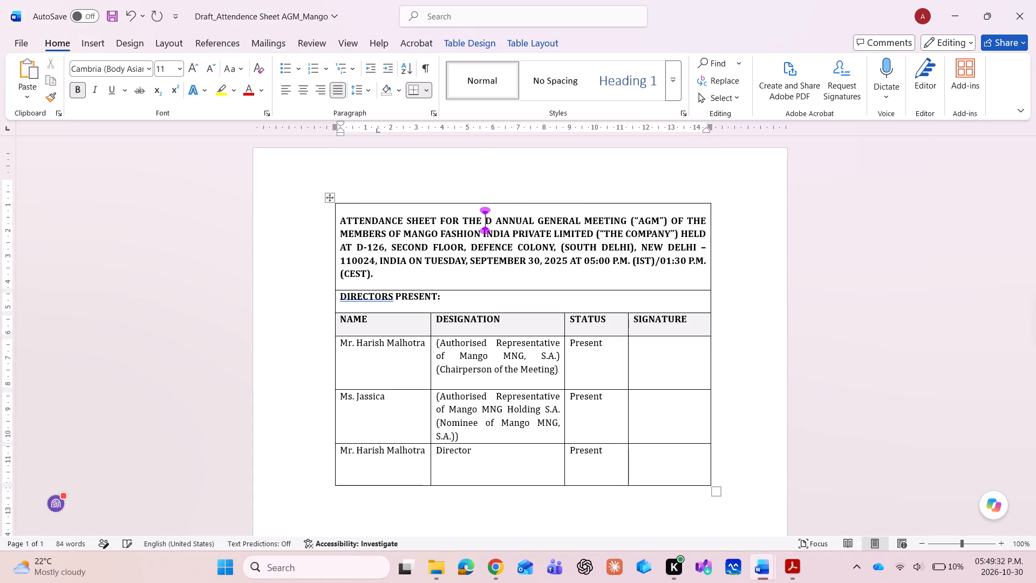
text(THIR)
key(Right)
key(Right)
key(Left)
key(Left)
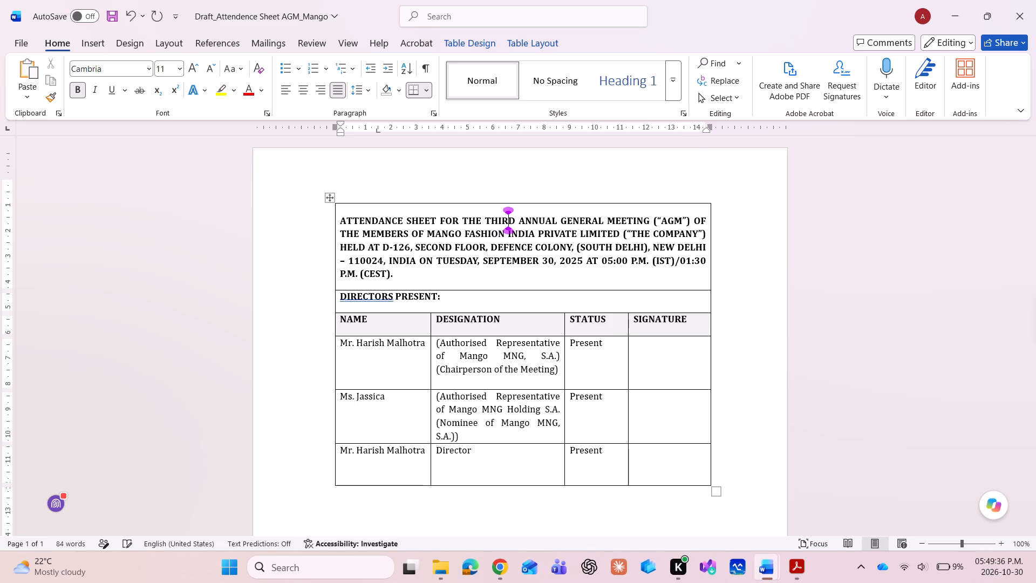
Insert (3rd) after THIRD in the attendance sheet heading, with the ordinal ending in superscript, matching the signed notice.
key(alt+Tab)
key(alt+Tab)
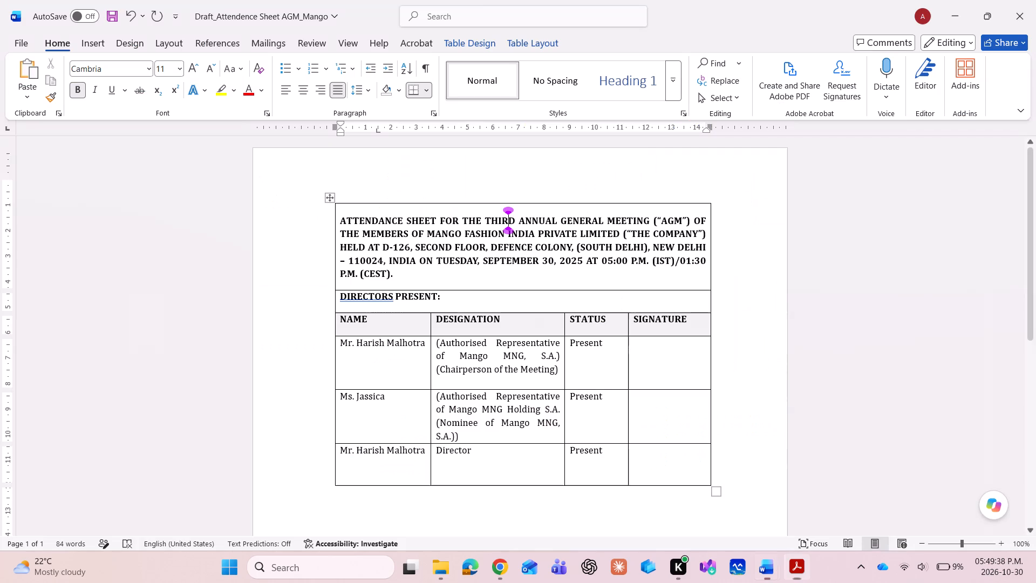
key(Right)
key(Right)
key(Left)
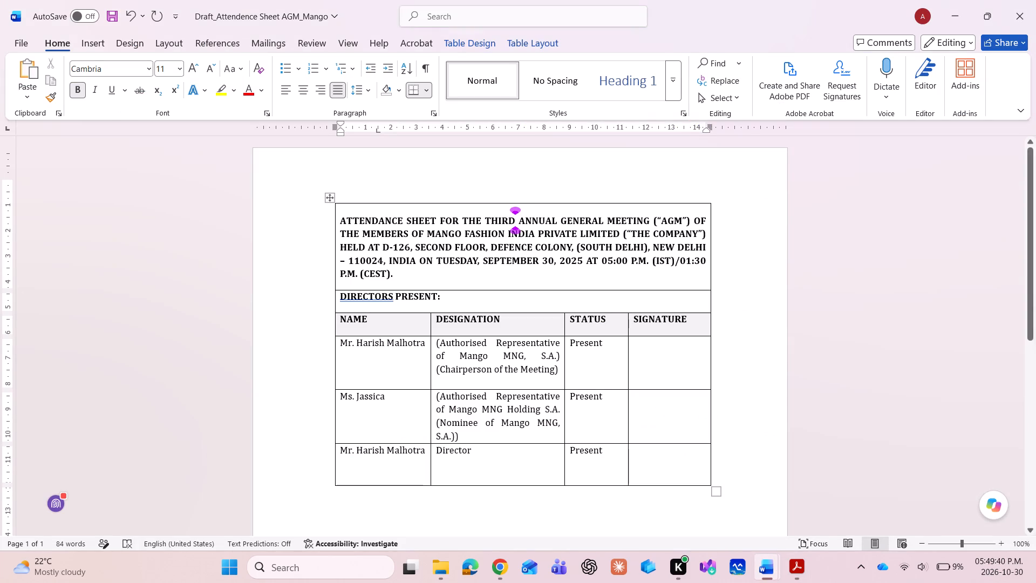
key(shift+parenleft)
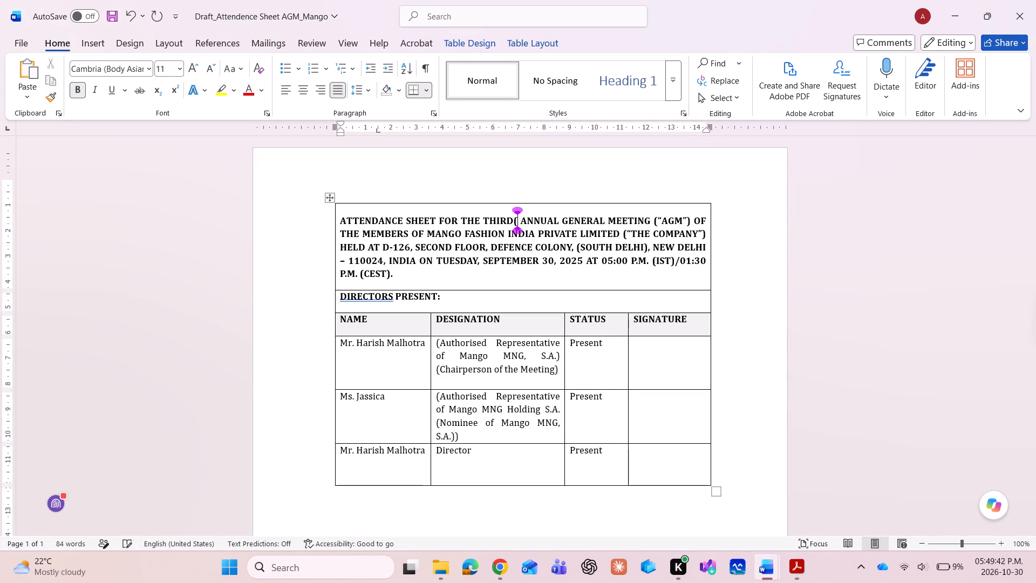
key(Left)
key(space)
key(Right)
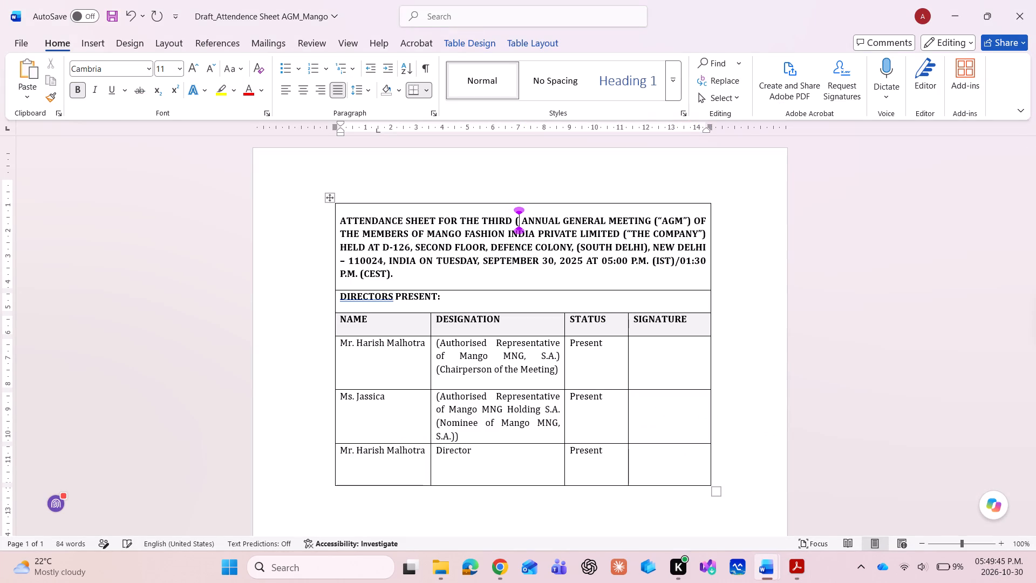
key(3)
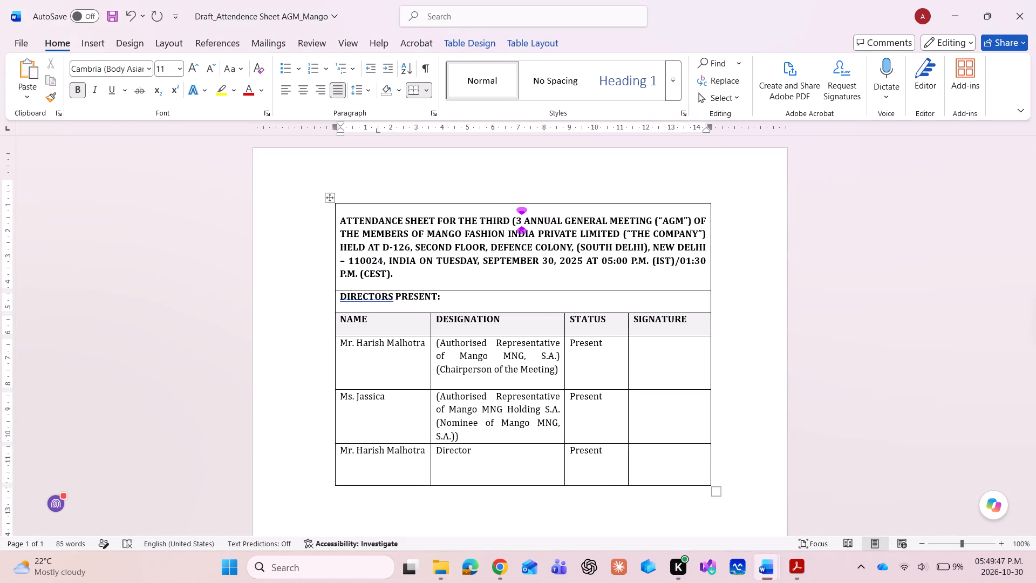
text(rd)
key(space)
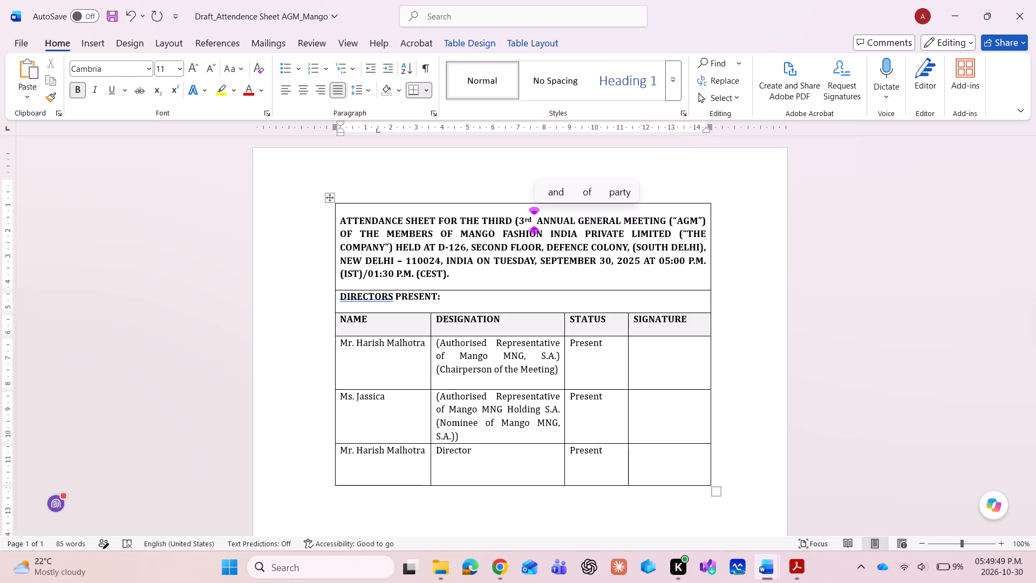
key(BackSpace)
key(shift+parenright)
key(Right)
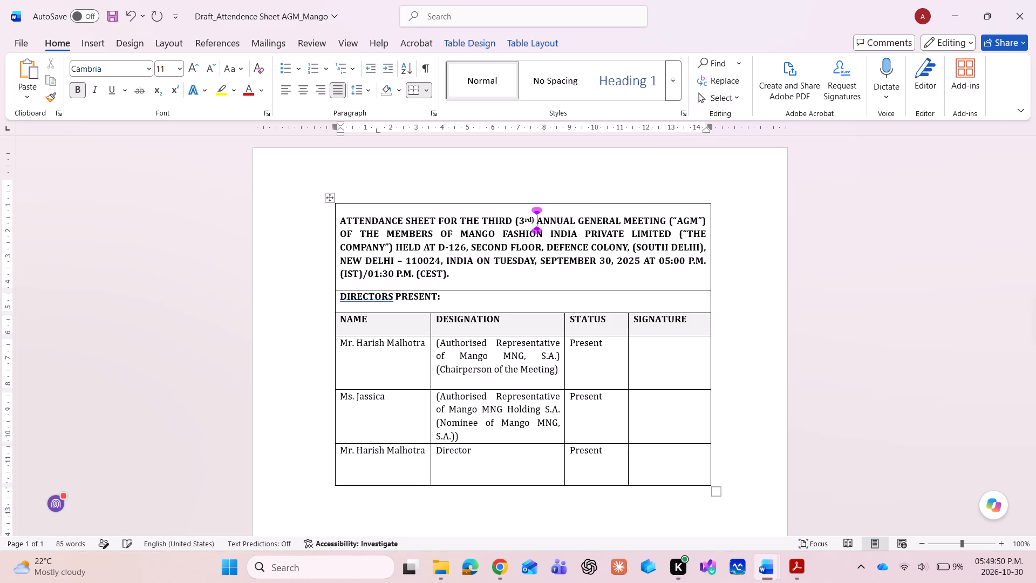
key(Left)
key(BackSpace)
key(Right)
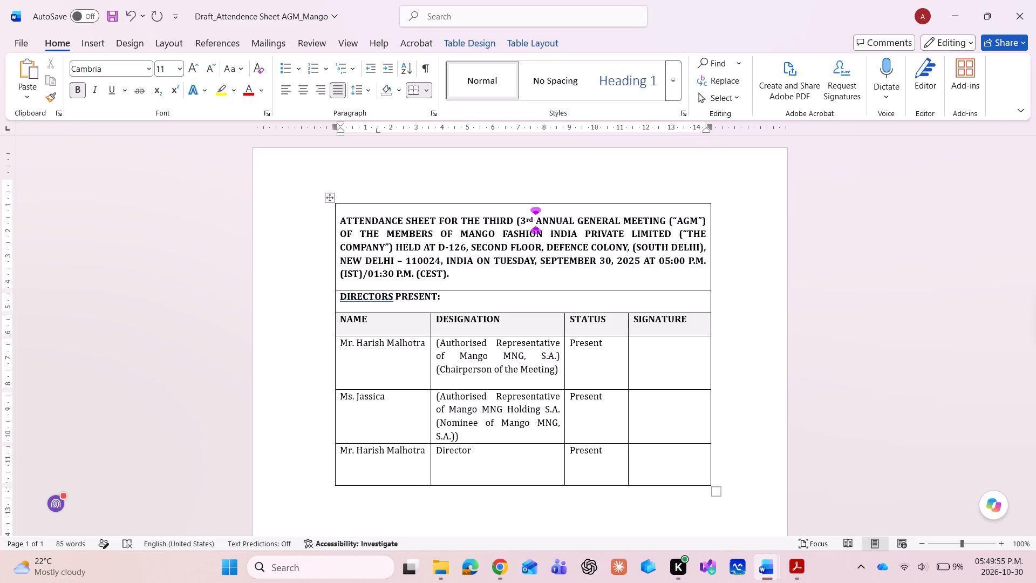
key(space)
key(Left)
key(shift+parenright)
key(Left)
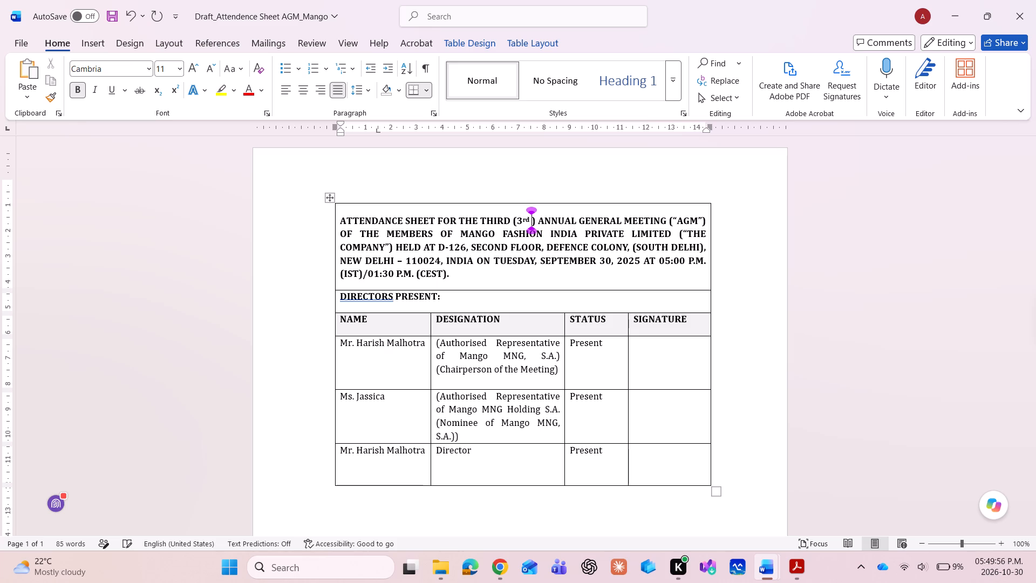
key(BackSpace)
Check the attendance sheet heading's meeting title, company name and venue wording against the signed 3rd AGM notice PDF.
key(Right)
key(Right)
key(Right)
key(Right)
key(Right)
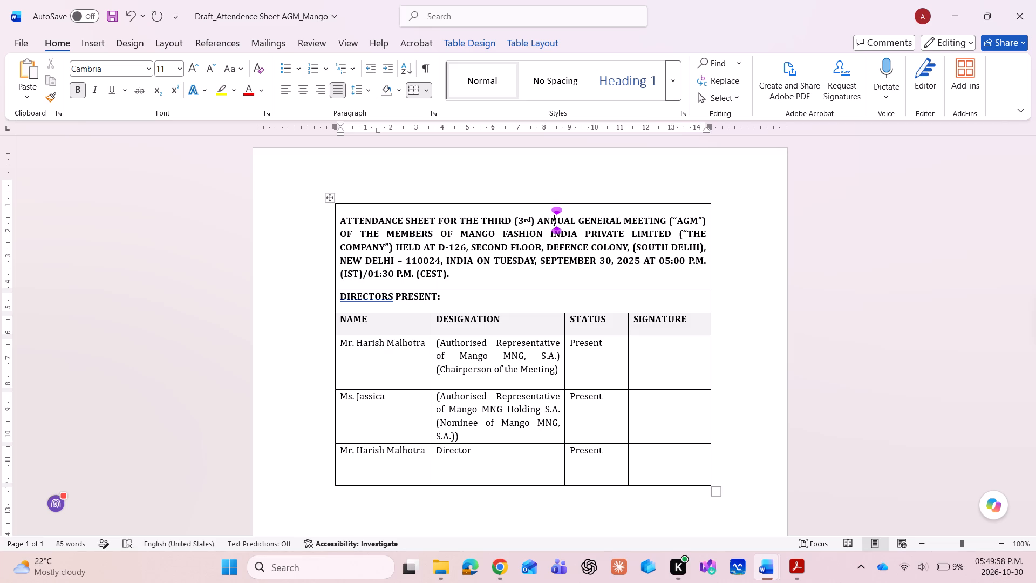
key(Right)
key(Right)
key(Right)
key(Right)
key(Right)
key(Right)
key(Right)
key(Right)
key(Right)
key(Right)
key(Right)
key(Right)
key(Right)
key(Right)
key(Right)
key(Right)
key(Right)
key(Right)
key(Right)
key(Right)
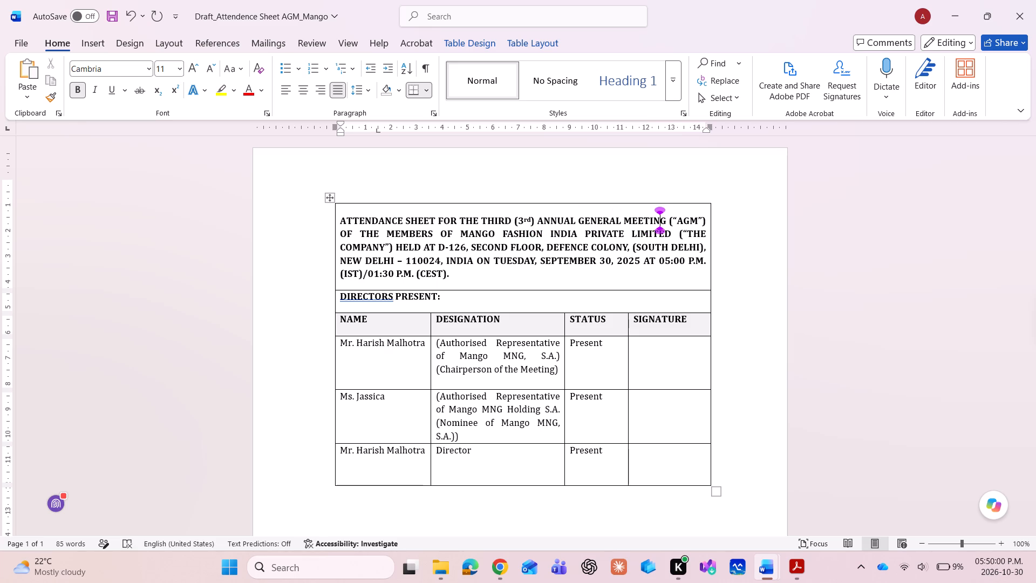
key(Right)
key(Right)
key(Right)
key(Right)
key(Right)
key(Right)
key(Right)
key(Right)
key(Right)
key(Right)
key(Right)
key(Right)
key(Right)
key(Right)
key(Right)
key(Right)
key(Right)
key(Right)
key(Right)
key(Right)
key(Right)
key(Right)
key(Right)
key(Right)
key(Right)
key(Right)
key(Right)
key(Right)
key(Right)
key(Right)
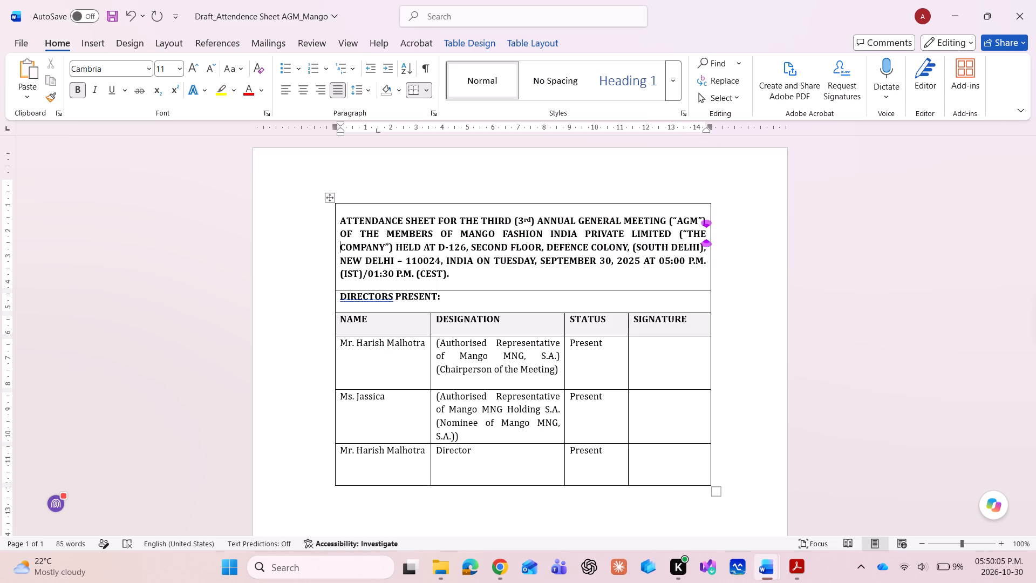
key(alt+Tab)
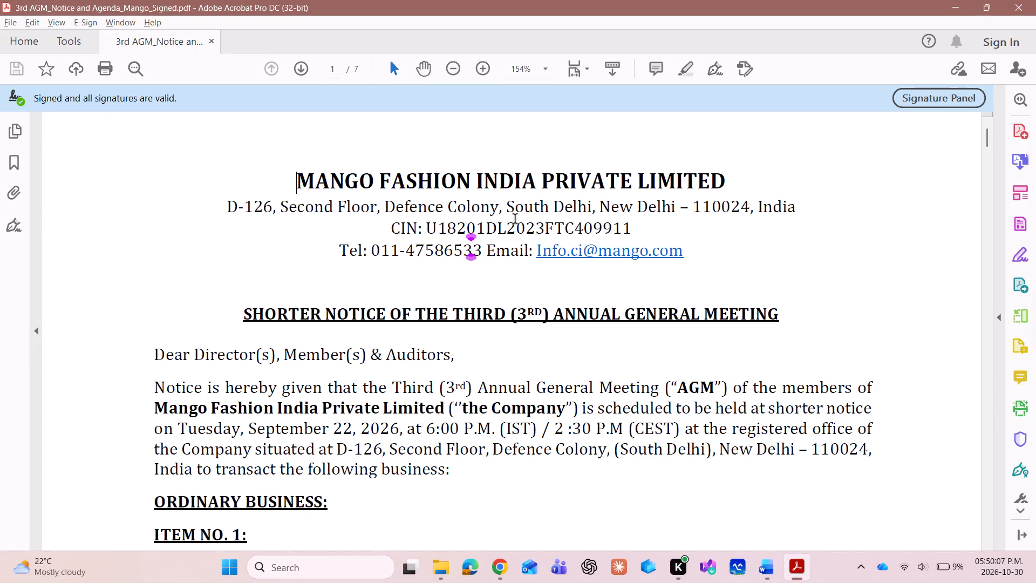
key(alt+Tab)
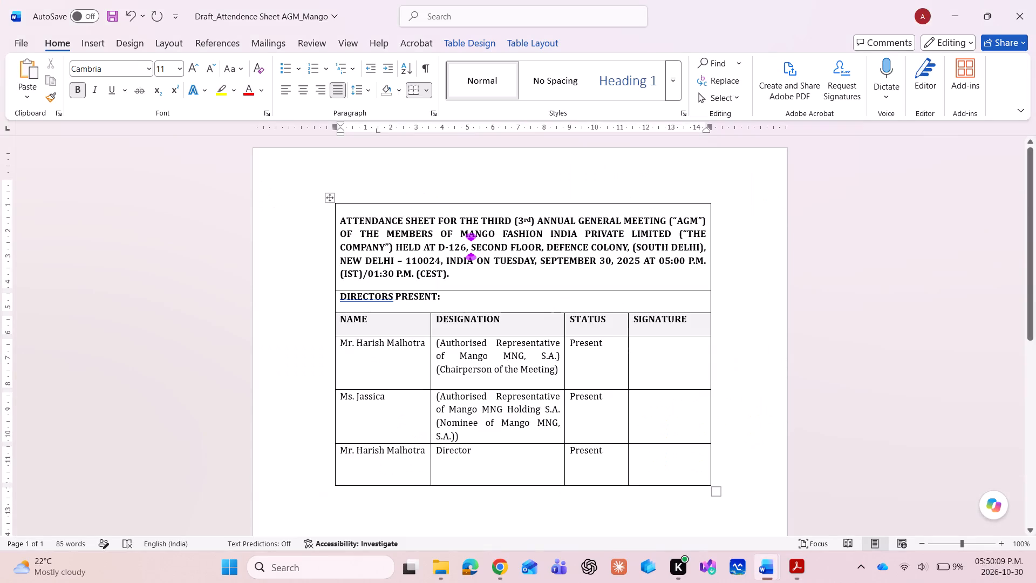
key(Right)
key(Right)
key(Right)
key(Right)
key(Right)
key(Right)
key(Right)
key(Right)
key(Right)
key(Right)
key(Right)
key(Right)
key(alt+Tab)
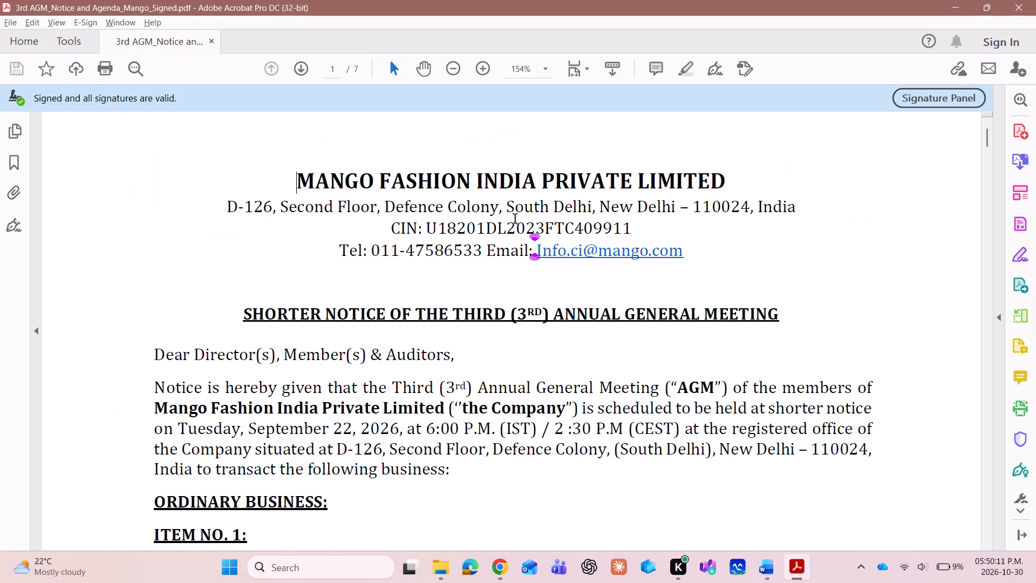
key(alt+Tab)
Insert a space in the PIN code of the attendance sheet heading's venue address so it reads 110 024.
key(Right)
key(Right)
key(Right)
key(Right)
key(Right)
key(Right)
key(Right)
key(Right)
key(Right)
key(Right)
key(Right)
key(Right)
key(Right)
key(Right)
key(Right)
key(Right)
key(Right)
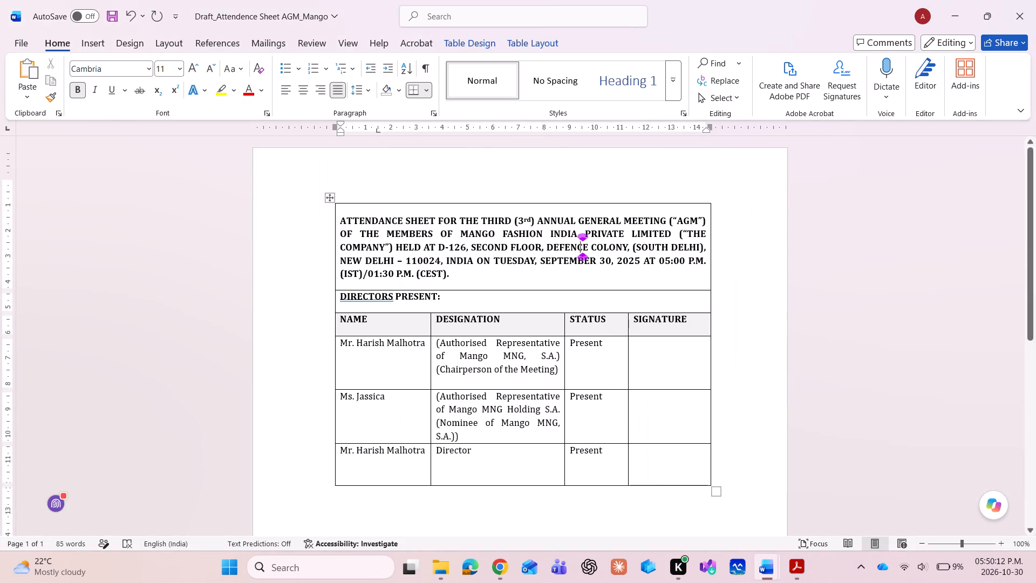
key(Right)
key(Right)
key(Right)
key(Right)
key(Right)
key(Right)
key(Right)
key(Right)
key(Right)
key(Right)
key(Right)
key(Right)
key(Right)
key(Right)
key(Right)
key(Right)
key(Right)
key(Right)
key(Right)
key(Right)
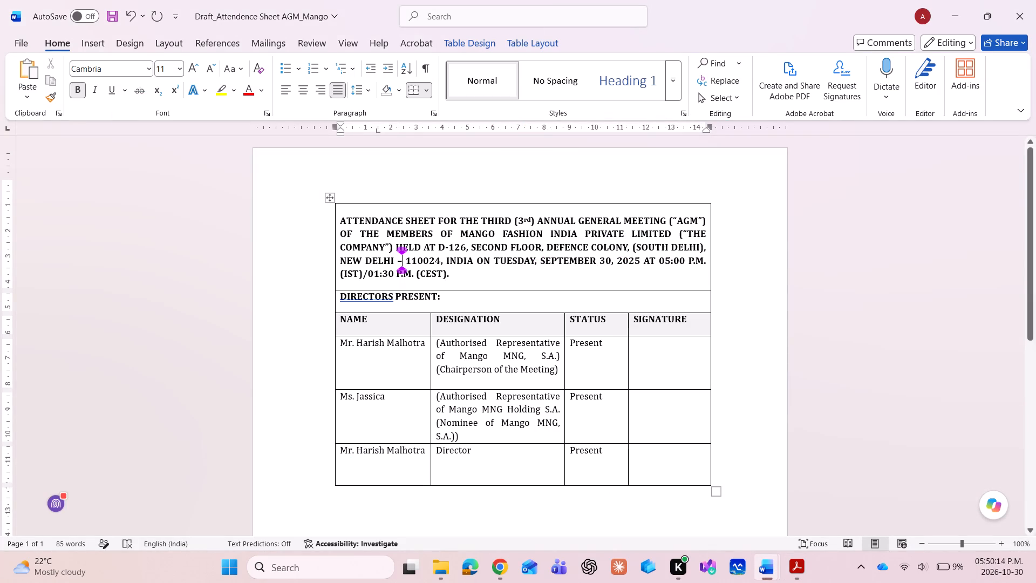
key(Right)
key(Right)
key(Right)
key(Right)
key(space)
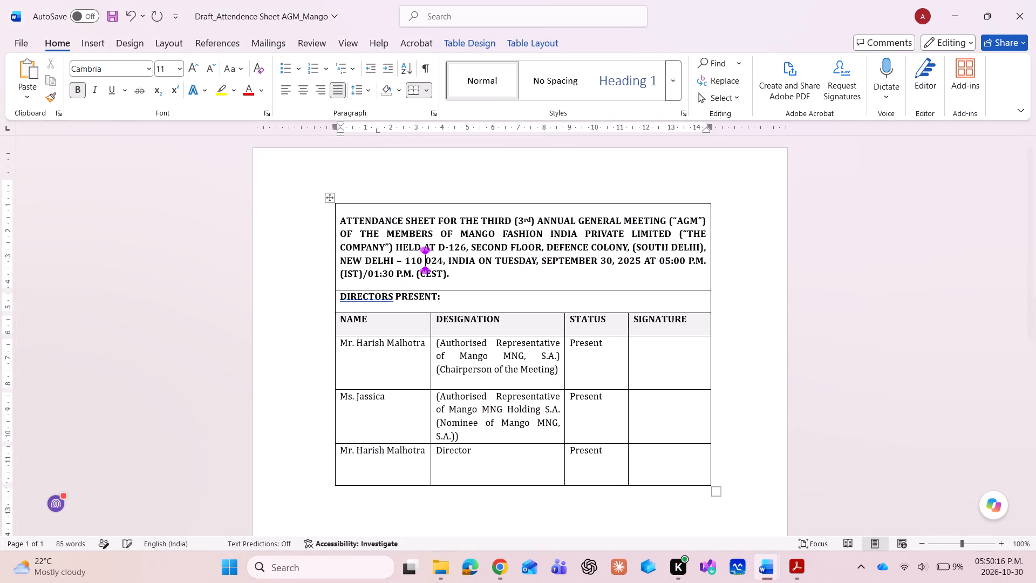
Insert a comma and Delhi between the PIN code and INDIA in the attendance sheet heading's venue address.
key(Right)
key(Right)
key(Right)
key(Right)
key(Right)
key(Right)
key(Right)
key(Right)
key(Right)
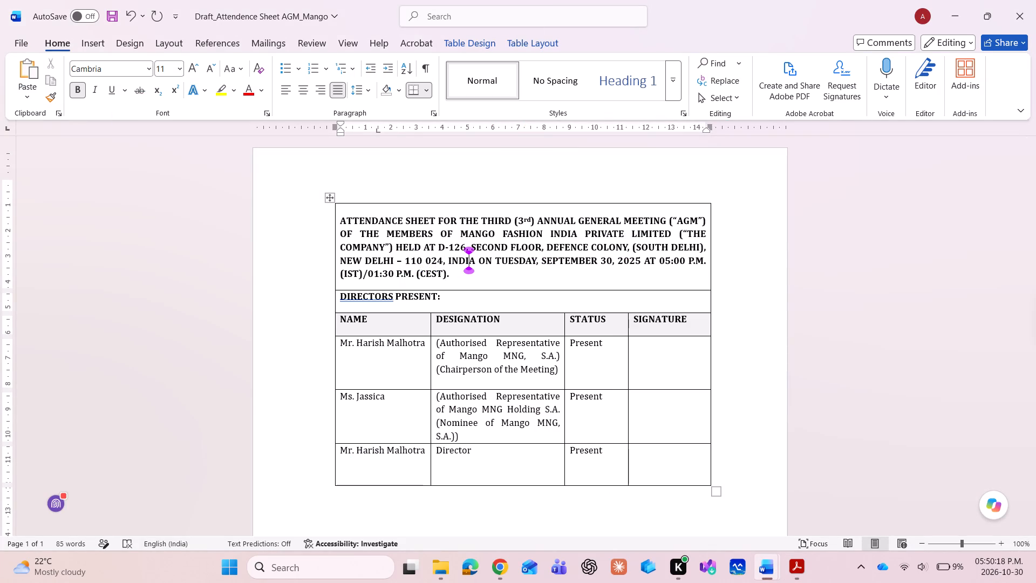
key(Left)
key(Left)
key(Left)
key(Left)
key(Left)
key(Left)
key(Left)
key(Left)
key(Left)
key(Left)
key(Left)
key(Left)
key(Left)
key(Left)
key(Left)
key(Left)
key(Right)
key(Right)
key(Right)
key(Right)
key(Right)
key(Right)
key(Right)
key(Right)
key(Right)
key(Right)
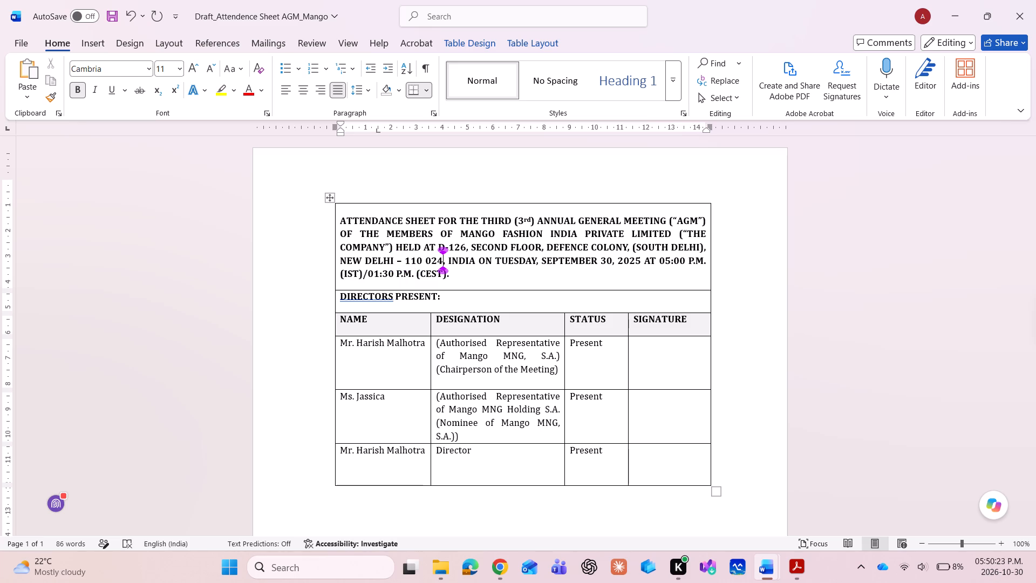
text(,)
key(space)
text(Delhi)
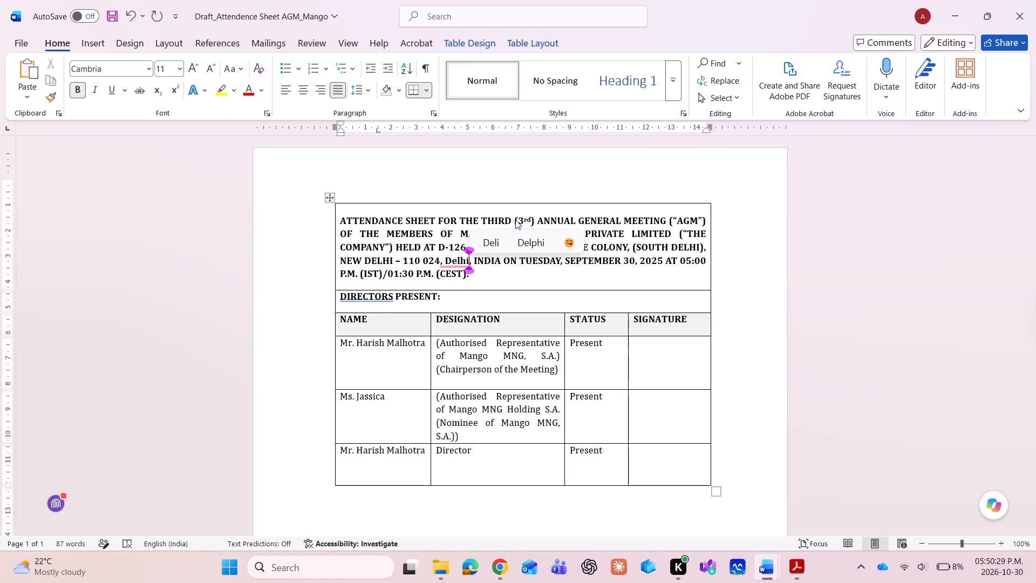
key(space)
key(BackSpace)
key(Right)
key(Right)
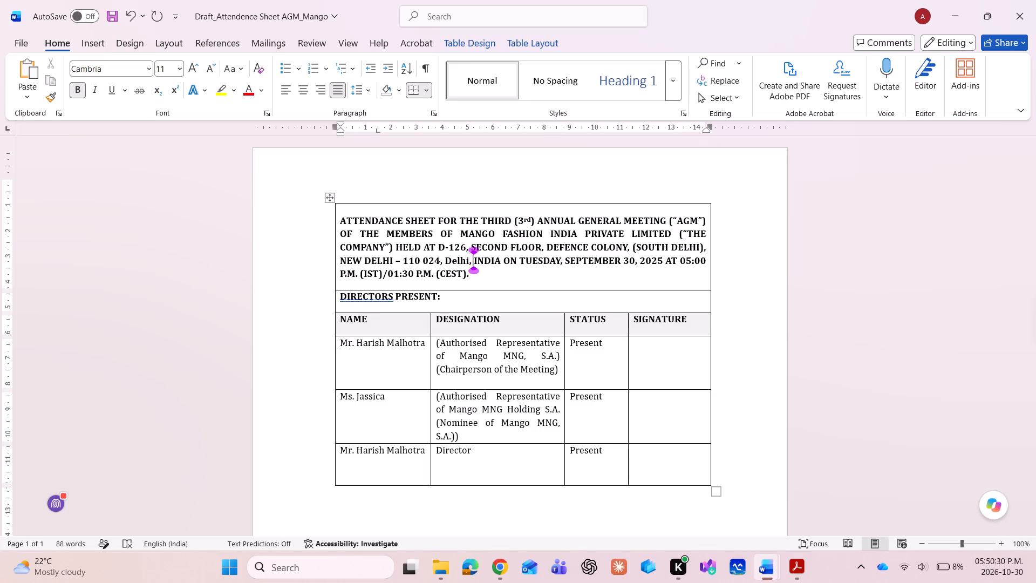
Check the attendance sheet heading's meeting date and time wording against the signed 3rd AGM notice PDF.
key(Right)
key(Right)
key(Right)
key(Right)
key(Right)
key(Right)
key(Right)
key(Right)
key(alt+Tab)
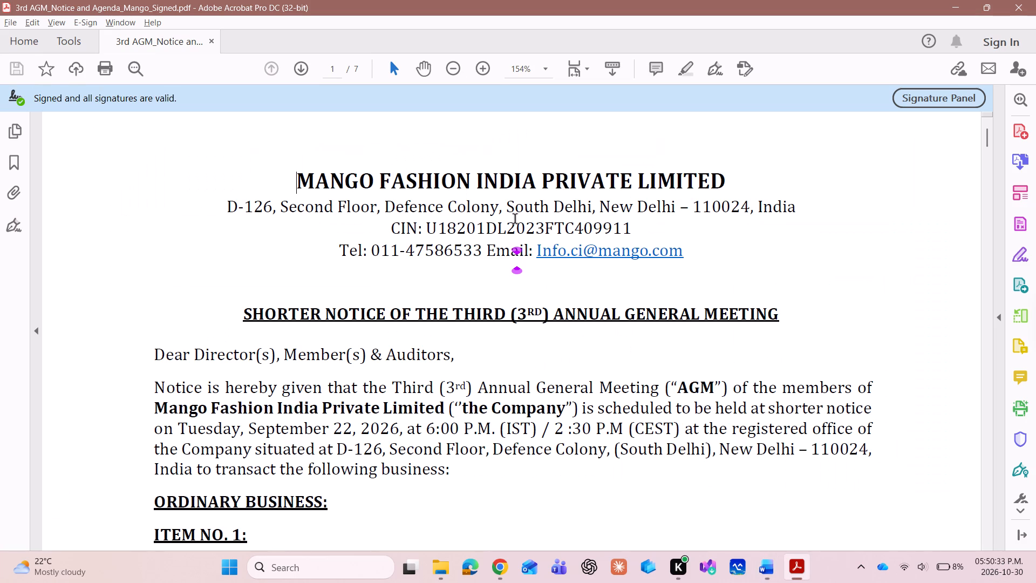
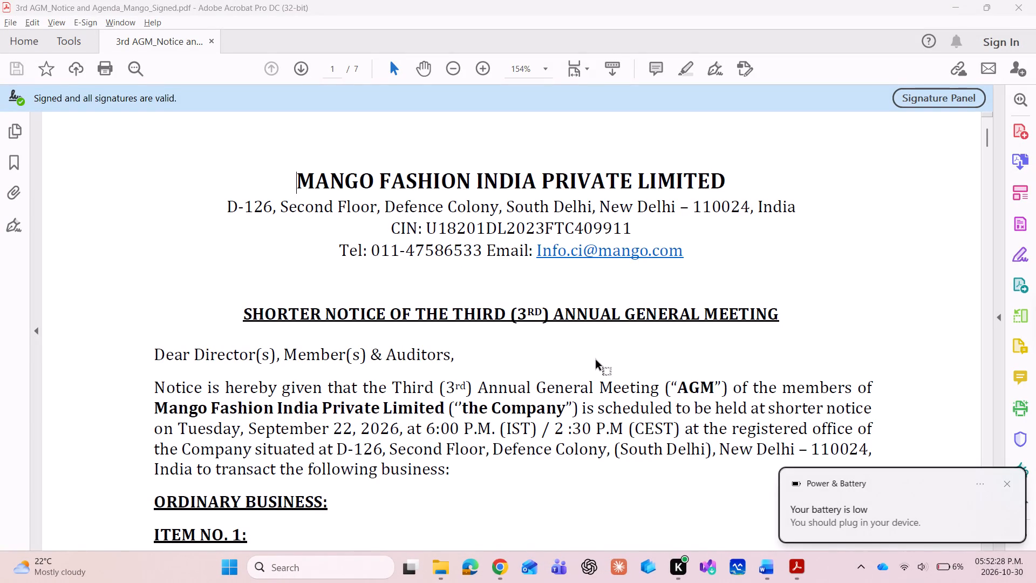
Dismiss the low-battery notification covering part of the signed AGM notice PDF.
click(1005, 484)
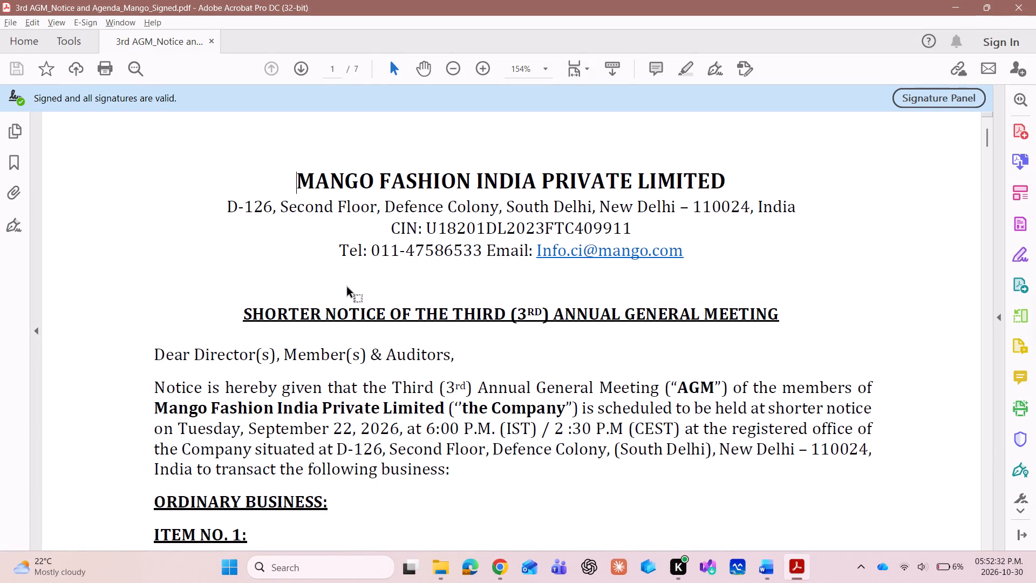
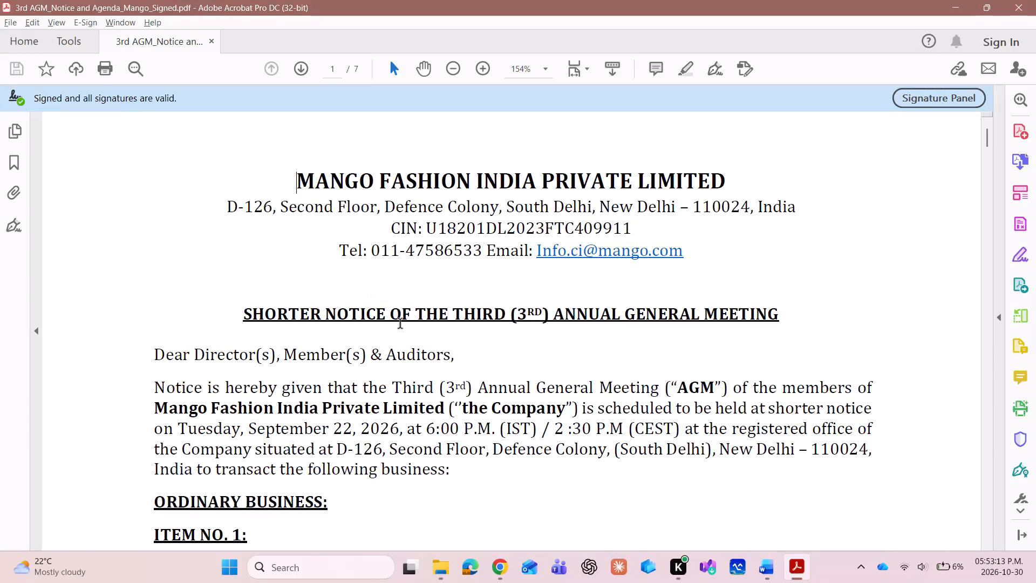
Change the meeting date in the attendance sheet heading to September 22, 2026, checking it against the signed AGM notice.
scroll(400, 324, down, 1)
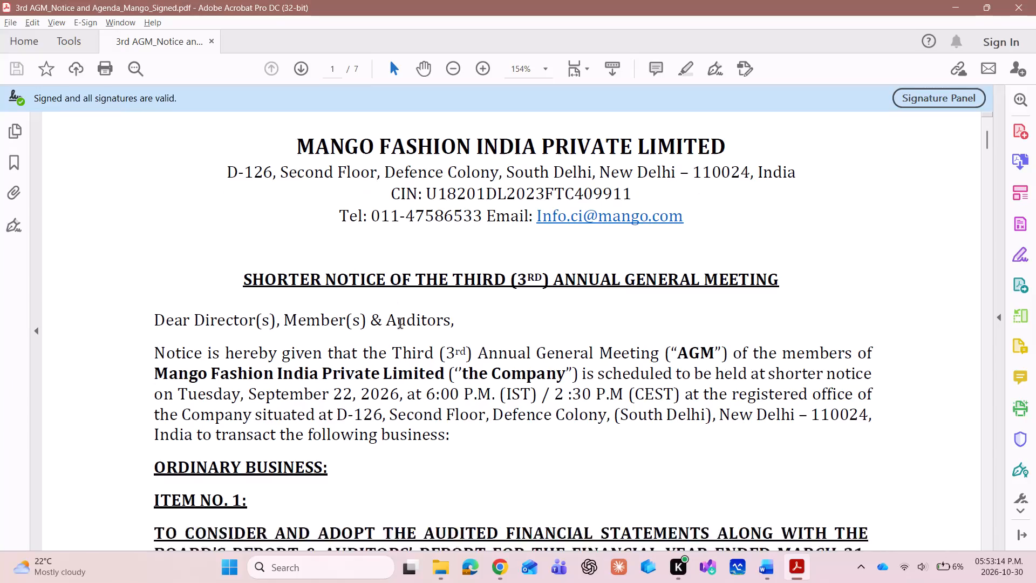
scroll(400, 324, down, 2)
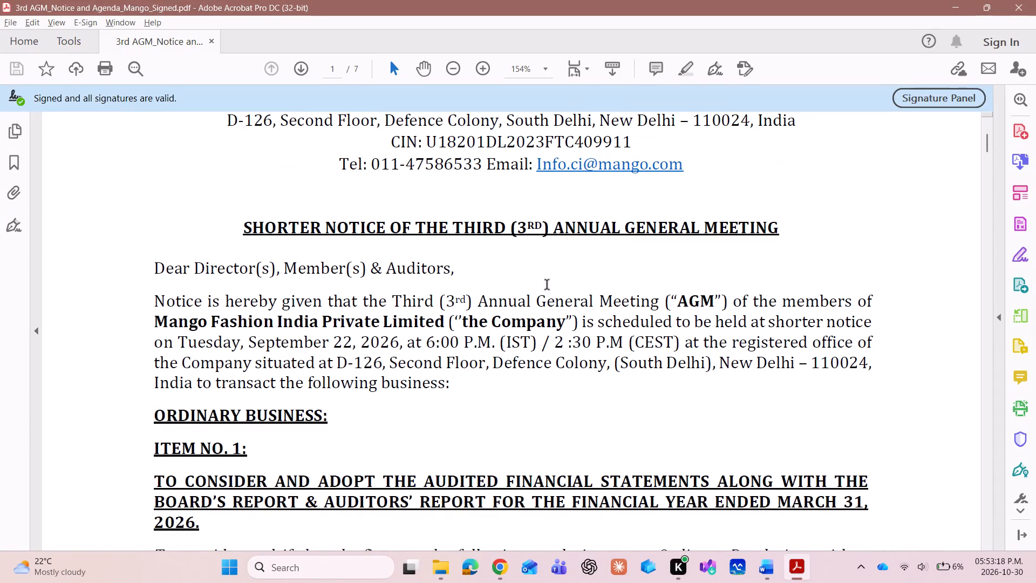
key(alt+Tab)
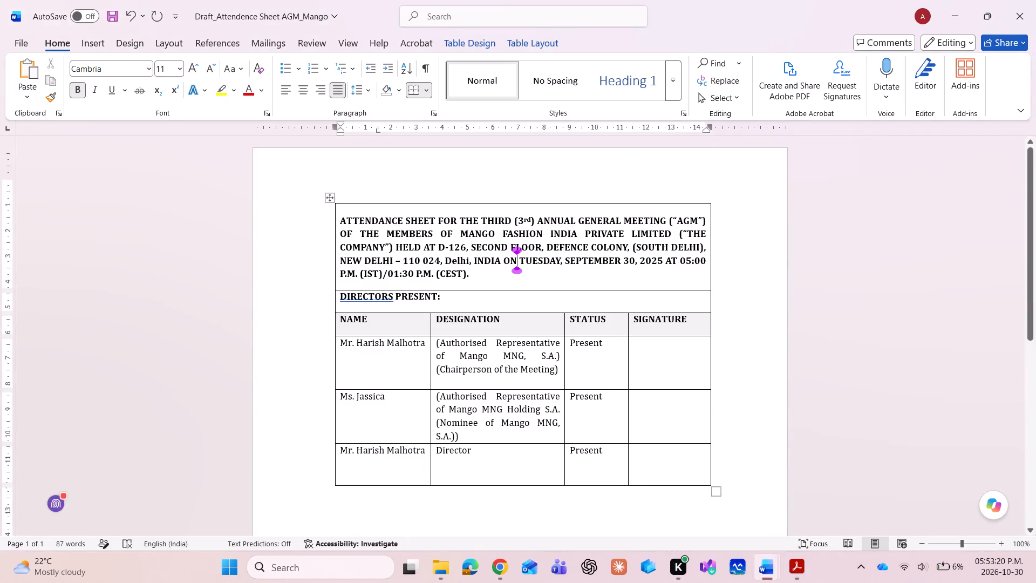
key(alt+Tab)
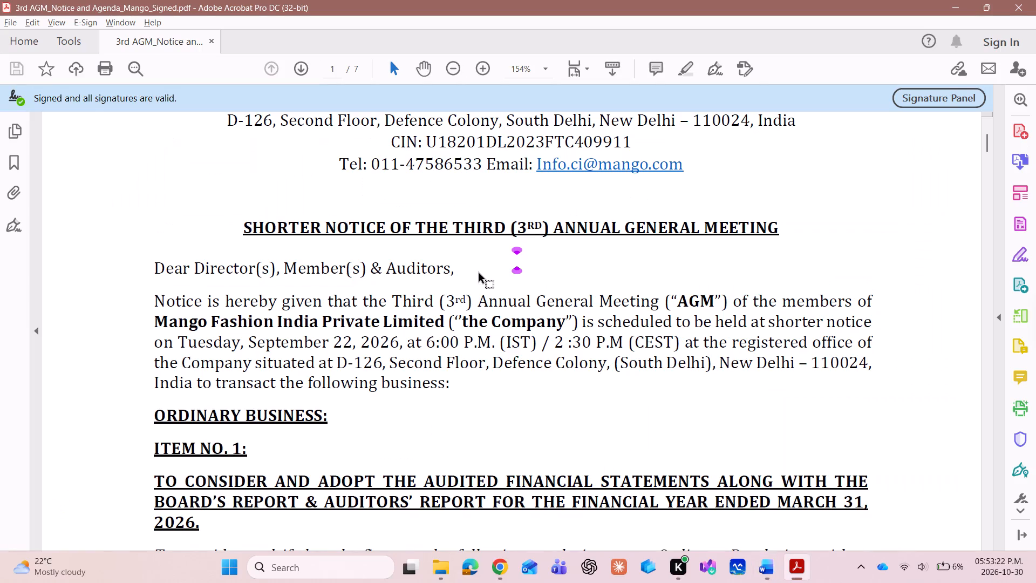
key(alt+Tab)
key(Right)
key(Right)
key(Right)
key(Right)
key(Right)
key(Right)
key(Right)
key(Right)
key(Right)
key(Right)
key(Right)
key(Right)
key(Right)
key(Right)
key(Right)
key(Right)
key(Right)
key(Right)
key(Right)
key(Right)
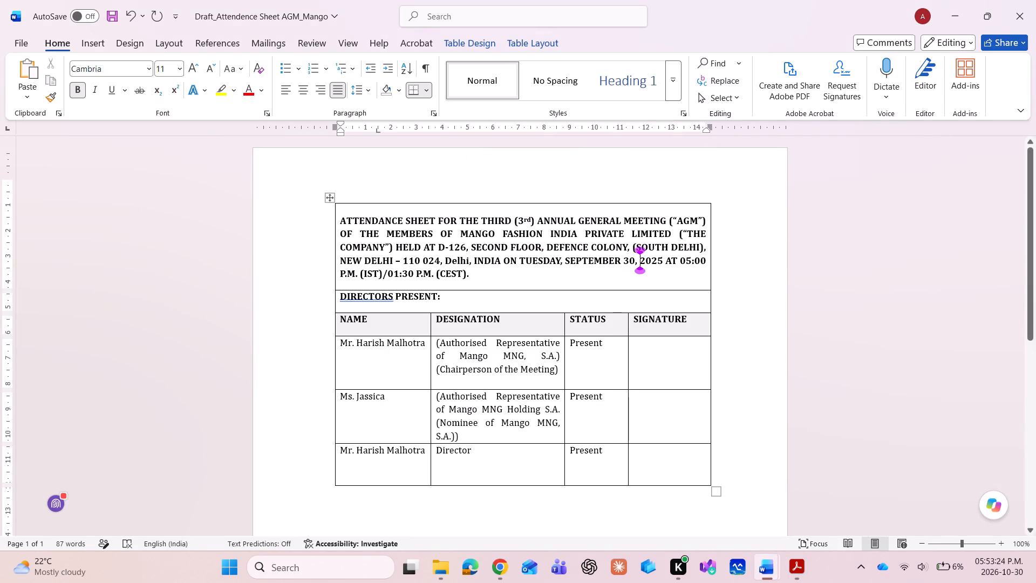
key(Left)
key(Left)
key(BackSpace)
key(BackSpace)
text(33)
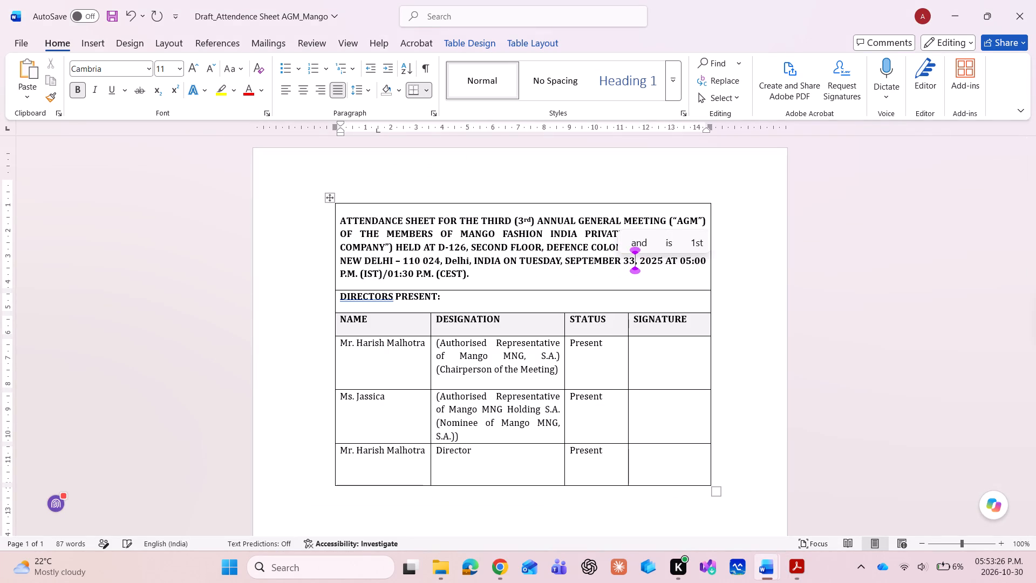
key(BackSpace)
key(BackSpace)
text(22)
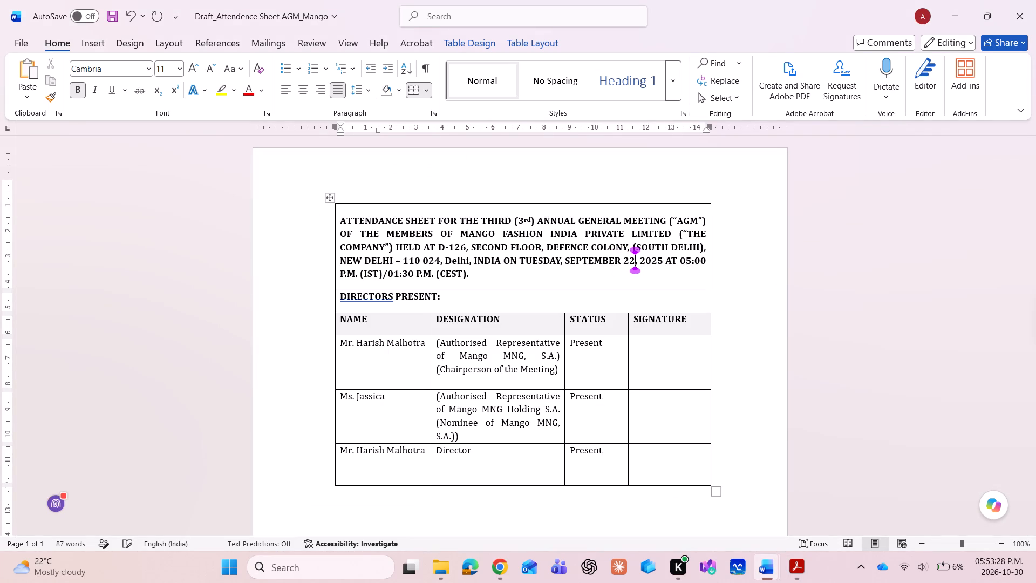
key(Right)
key(Right)
key(Right)
key(Right)
key(Right)
key(Right)
key(BackSpace)
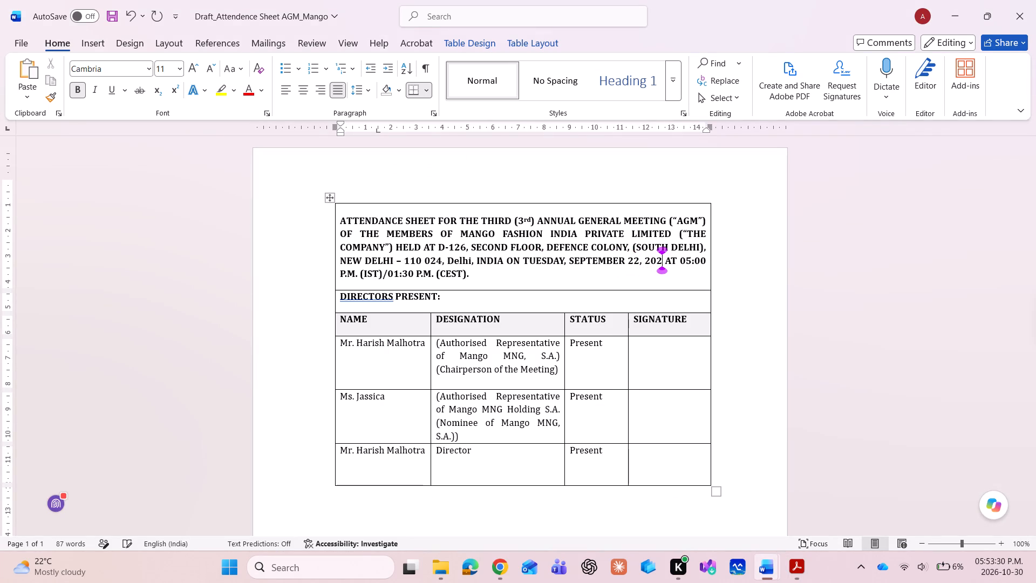
key(6)
Check the meeting time in the signed notice and set the heading's IST time to 06:00 P.M.
key(Right)
key(Right)
key(Right)
key(Right)
key(Right)
key(alt+Tab)
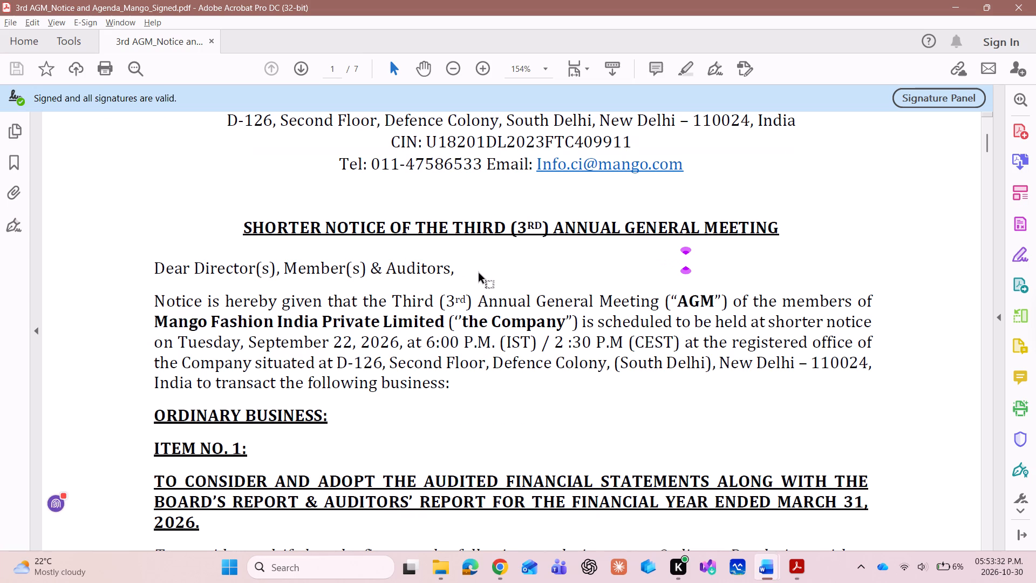
key(alt+Tab)
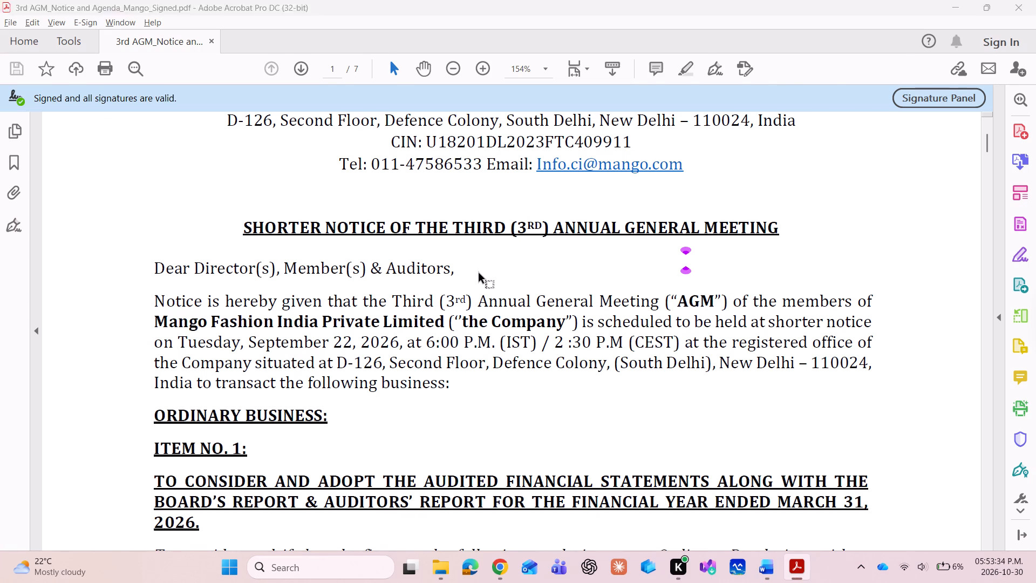
key(Right)
key(alt+Tab)
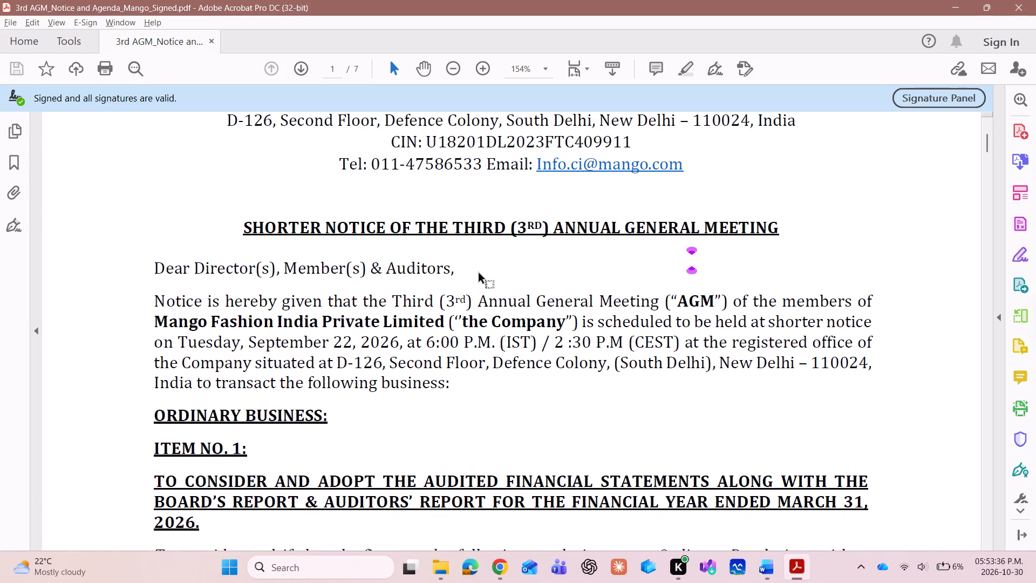
key(alt+Tab)
key(Right)
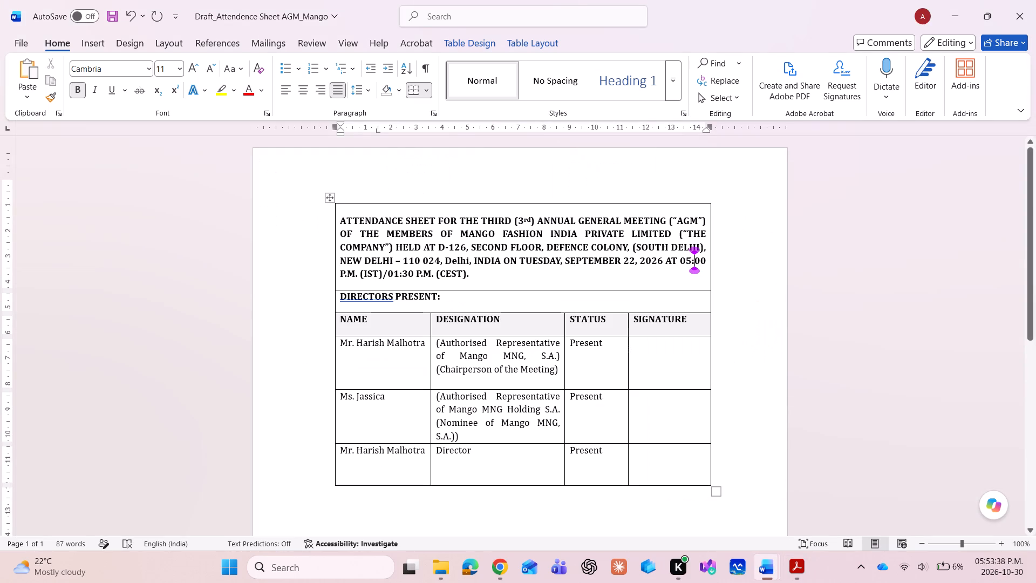
key(Left)
key(BackSpace)
key(6)
Set the heading's CEST time to 02:30 P.M. and save the attendance sheet.
key(Right)
key(Right)
key(Right)
key(Right)
key(Right)
key(Right)
key(Right)
key(Right)
key(Right)
key(Right)
key(Right)
key(Right)
key(Right)
key(Right)
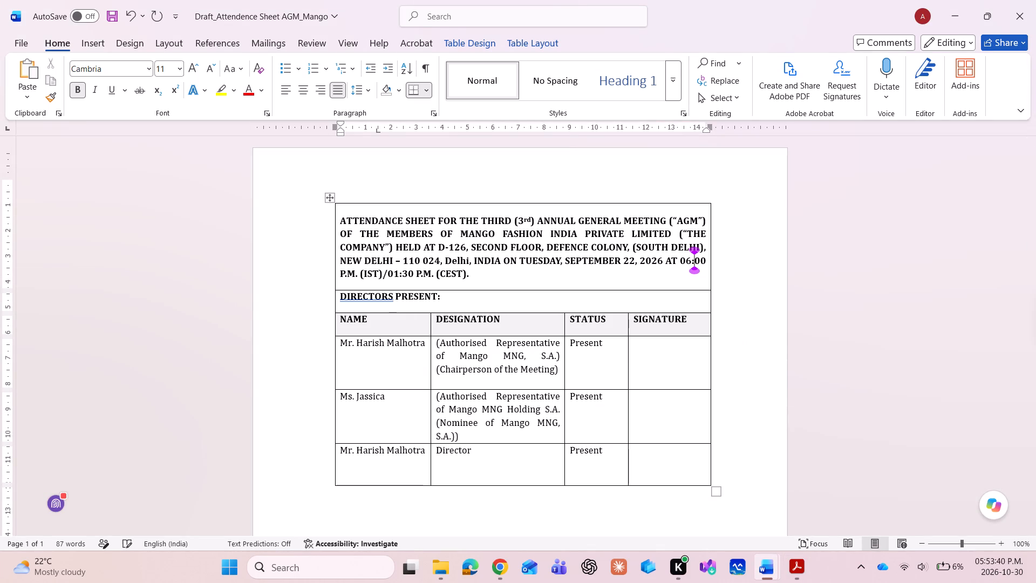
key(Right)
key(Right)
key(Right)
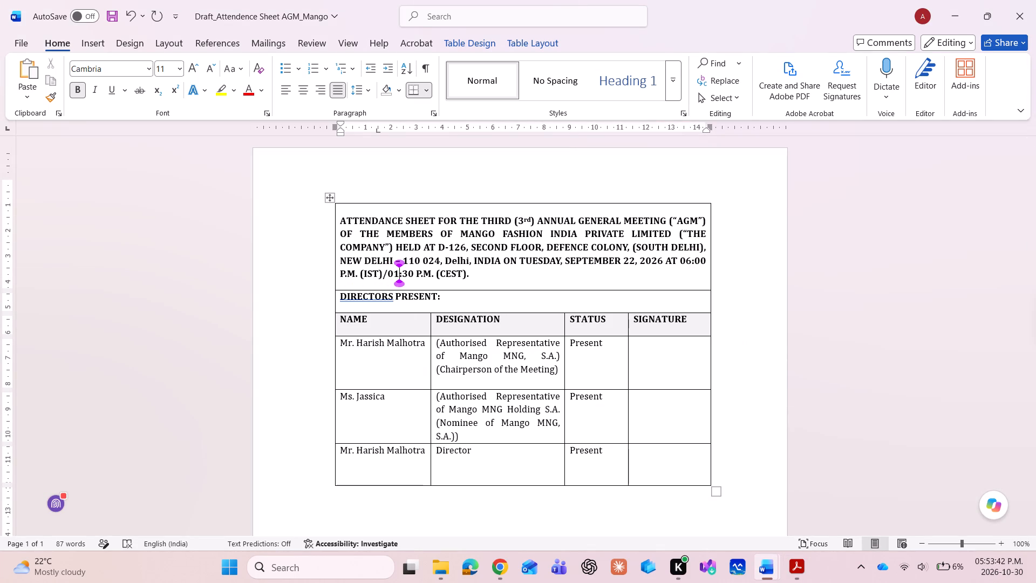
key(BackSpace)
key(2)
key(Right)
key(ctrl+s)
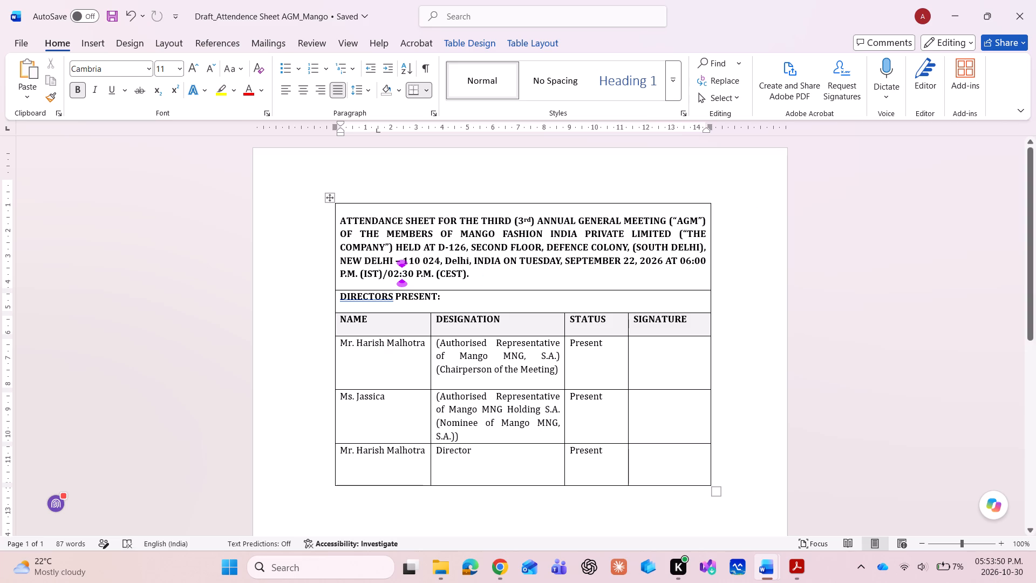
Format the entire attendance sheet in Cambria, size 11, with 1.15 line spacing.
key(ctrl+a)
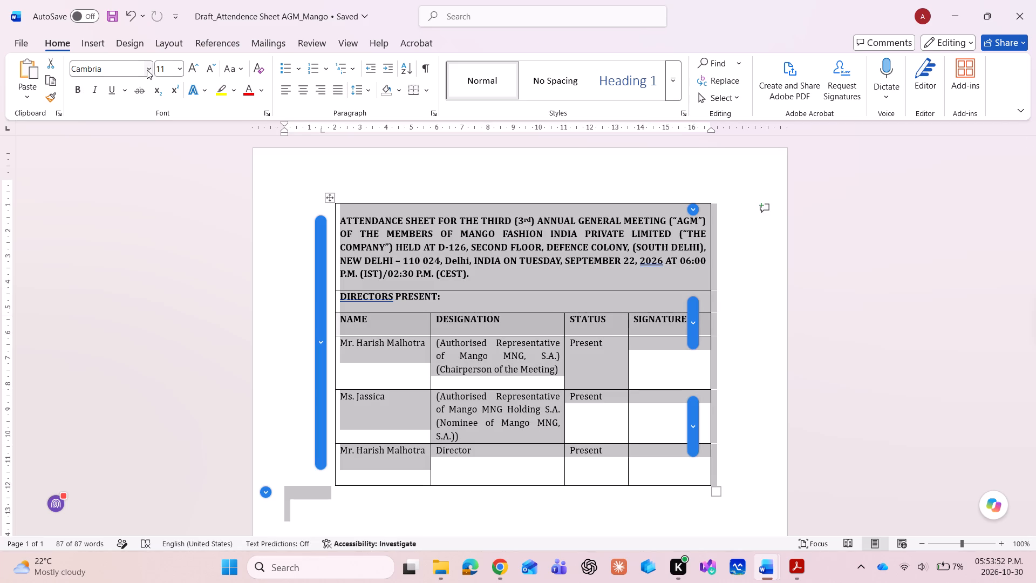
click(147, 68)
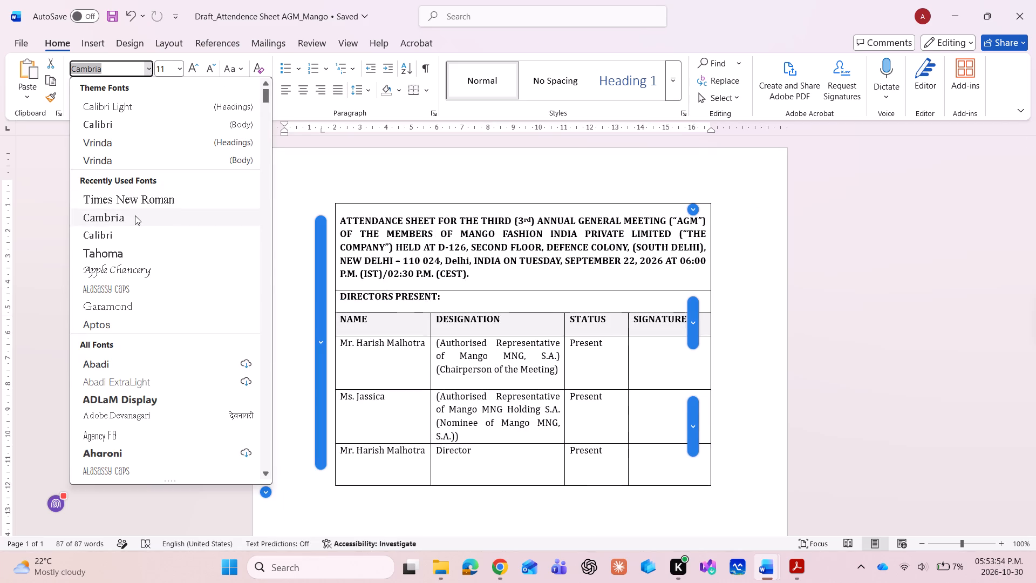
click(135, 216)
click(179, 67)
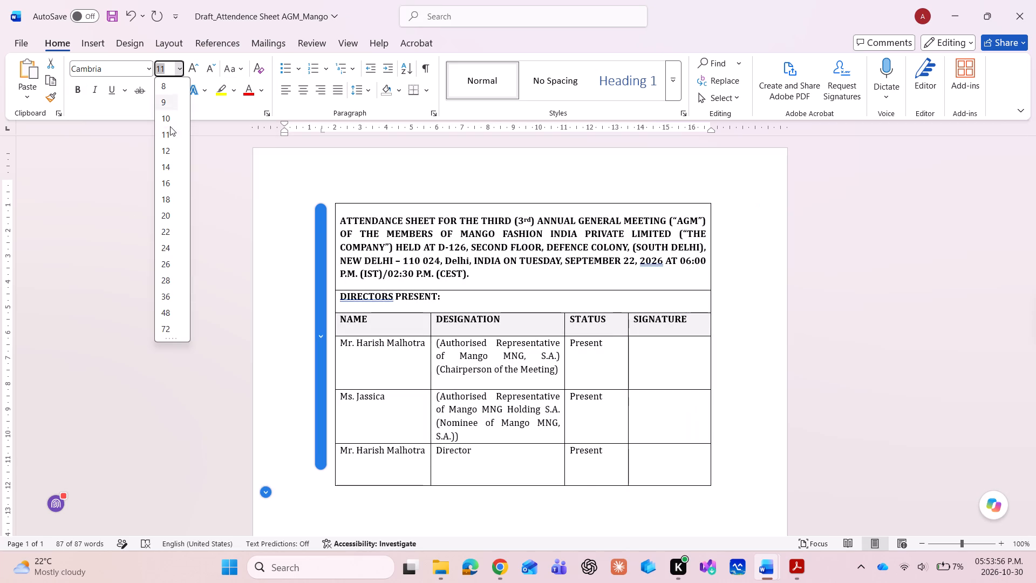
click(169, 133)
click(347, 95)
click(355, 93)
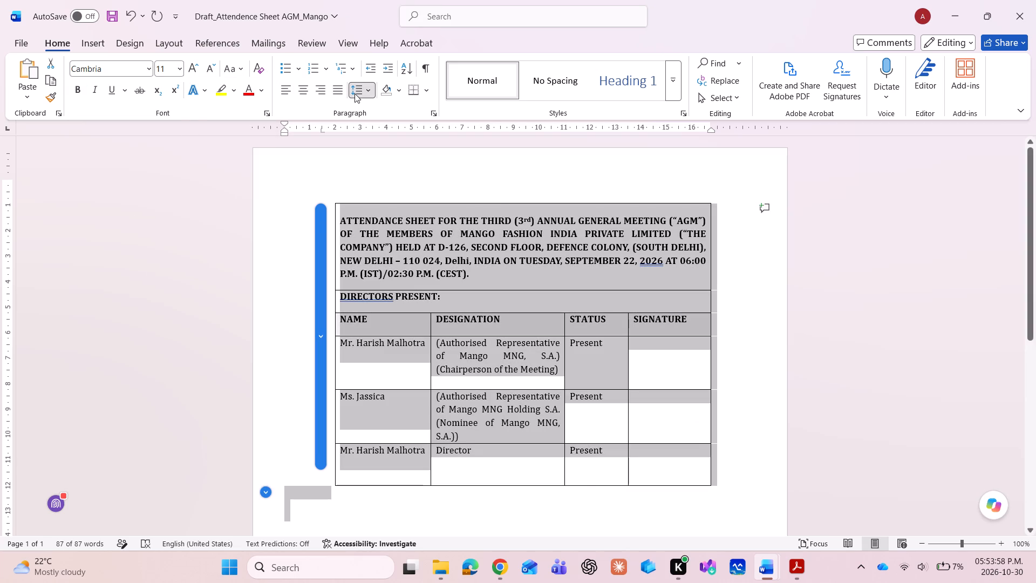
click(370, 129)
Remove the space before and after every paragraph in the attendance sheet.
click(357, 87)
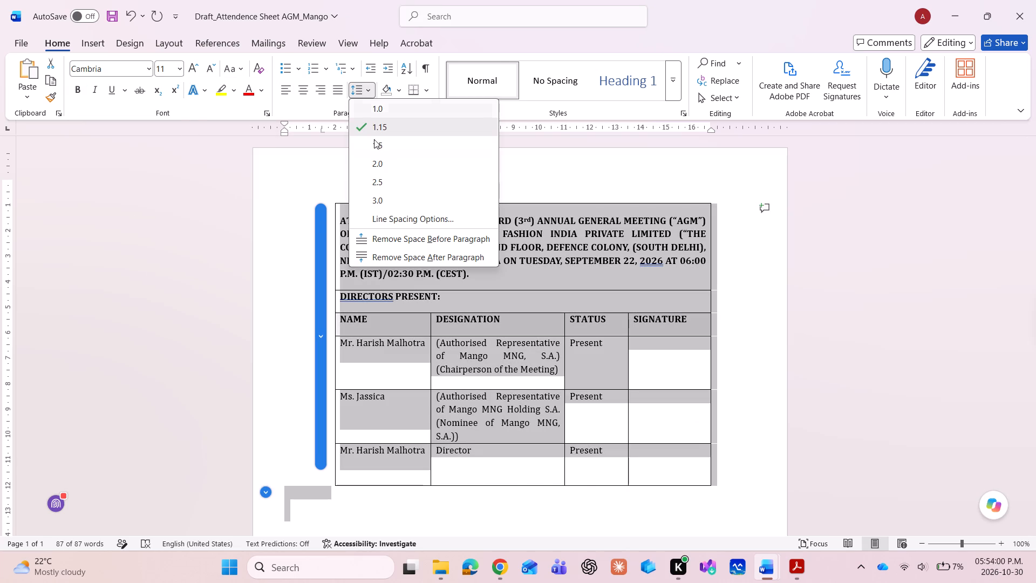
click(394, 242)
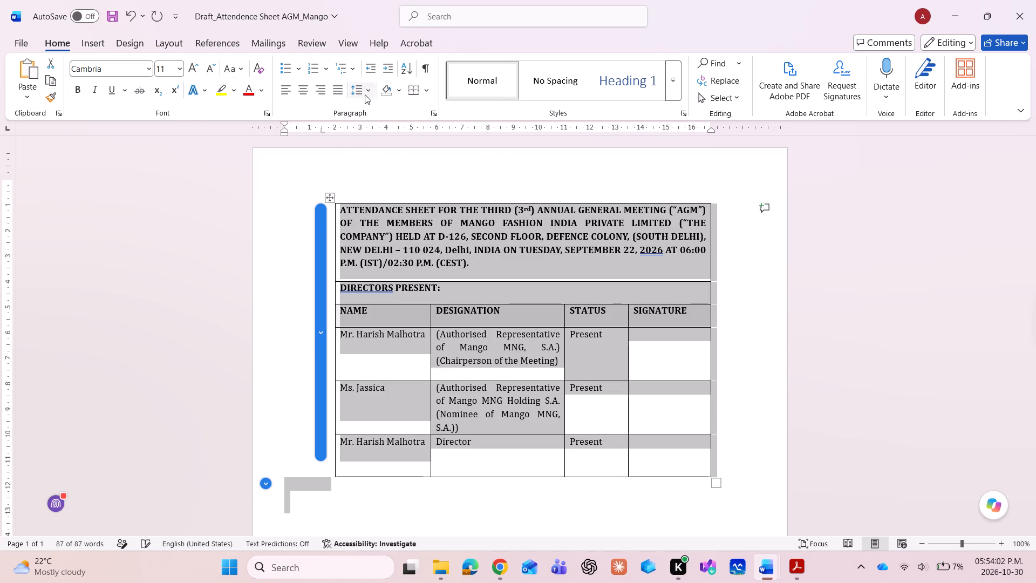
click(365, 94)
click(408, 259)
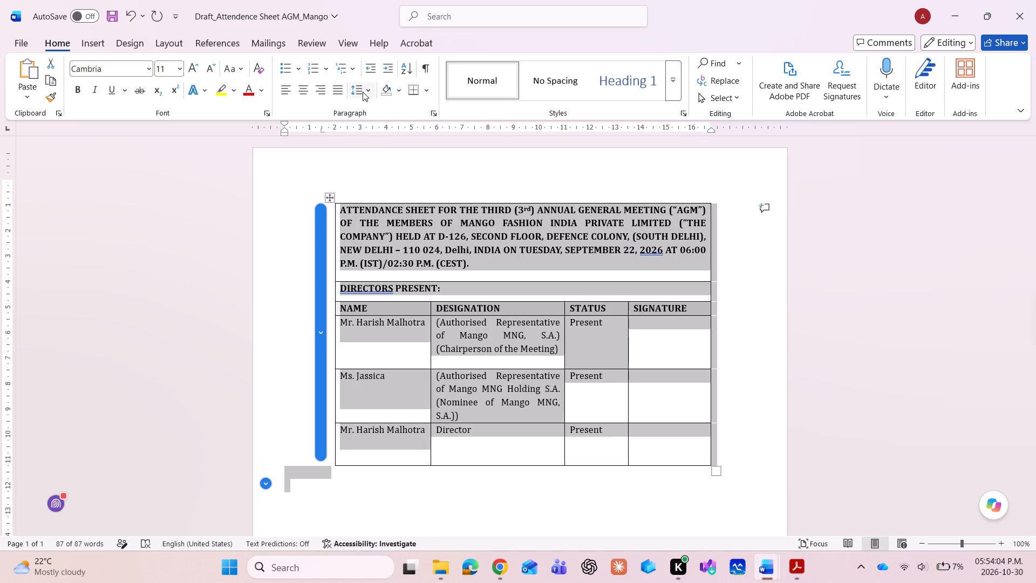
Add space before and after every paragraph in the attendance sheet and review the resulting table layout.
click(363, 92)
click(418, 235)
click(356, 91)
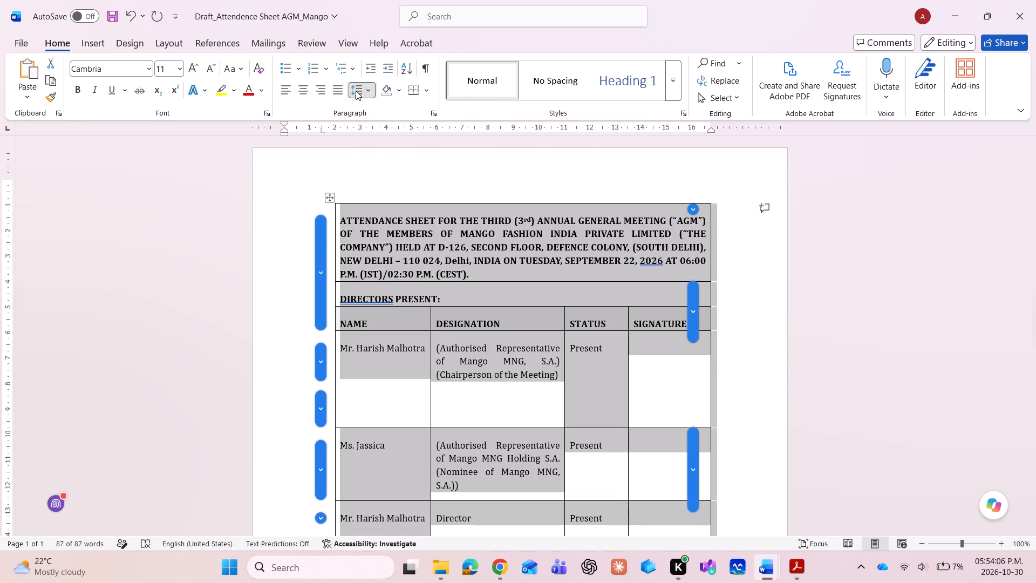
click(400, 252)
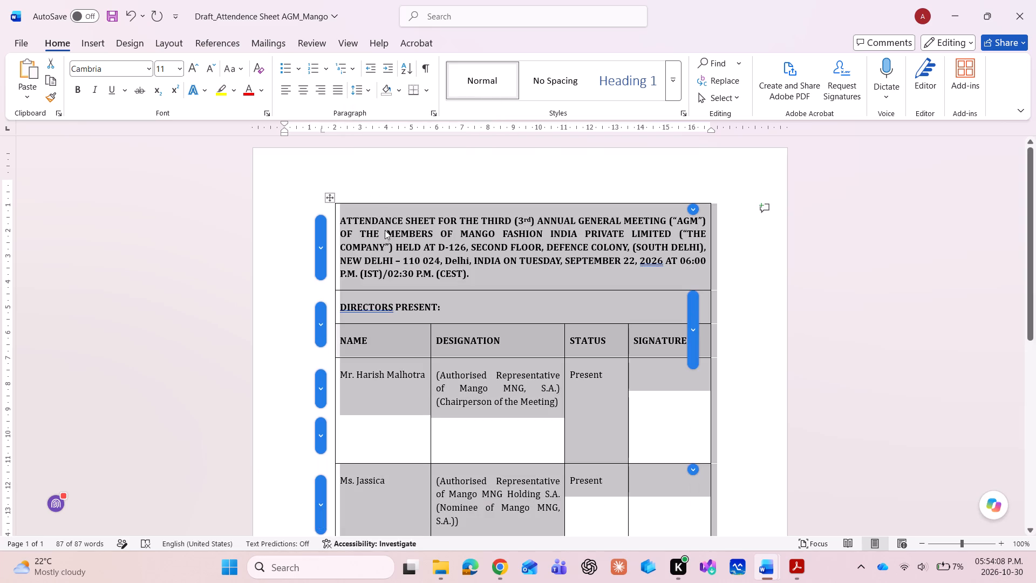
click(387, 255)
click(375, 177)
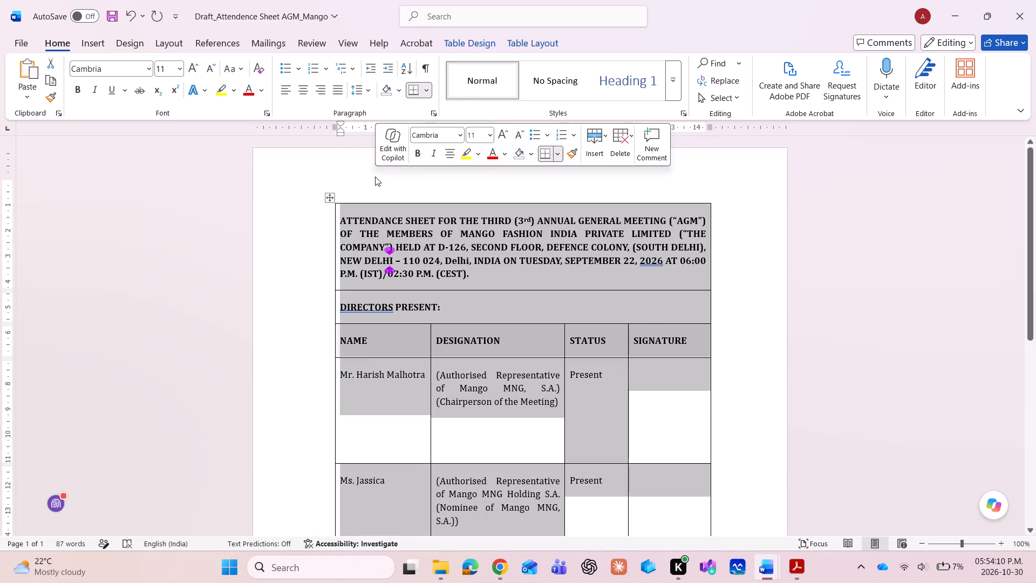
click(371, 367)
scroll(371, 367, down, 5)
click(393, 329)
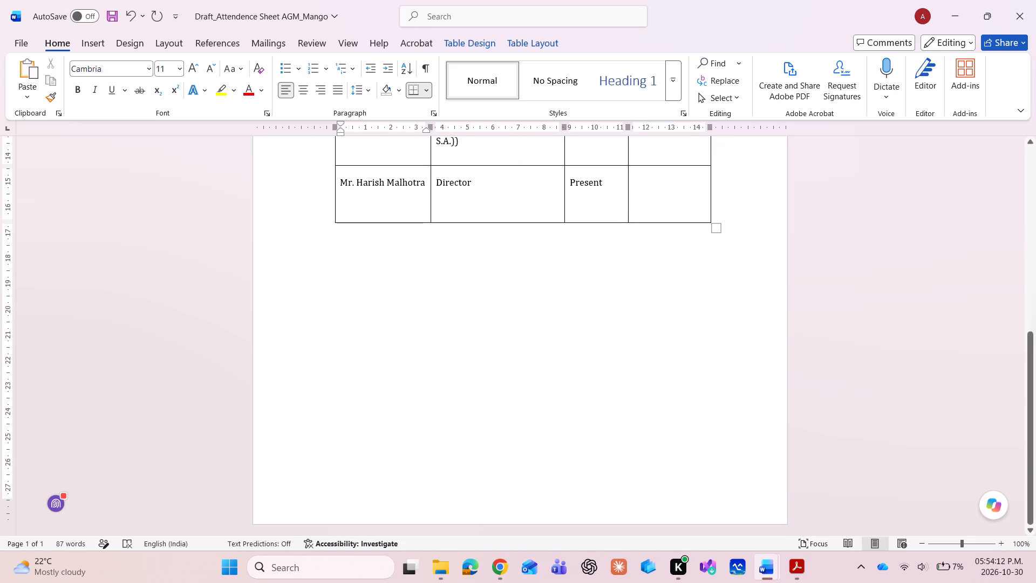
scroll(393, 329, up, 11)
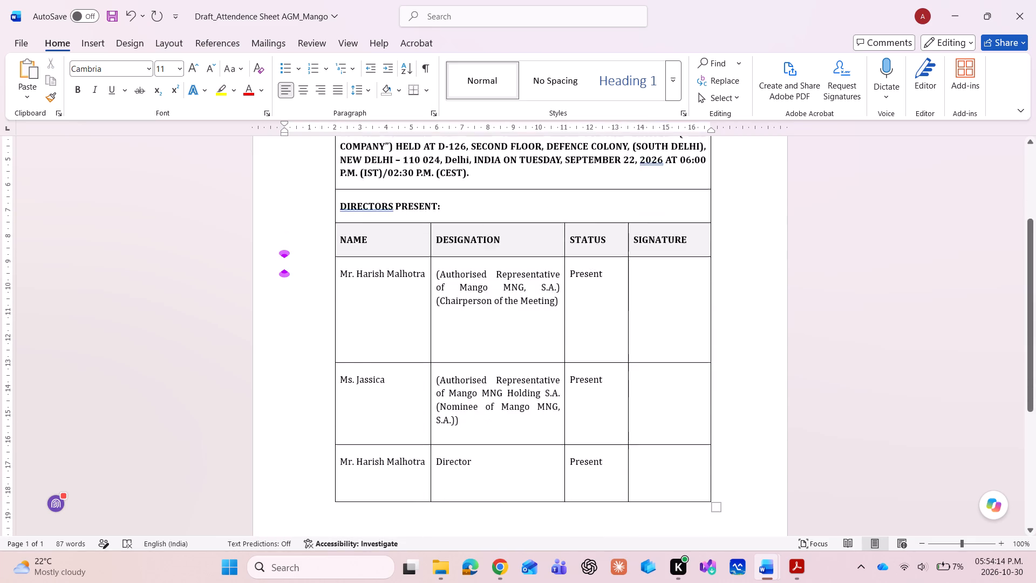
Select the whole attendance sheet and set its paper size to A4.
key(ctrl+a)
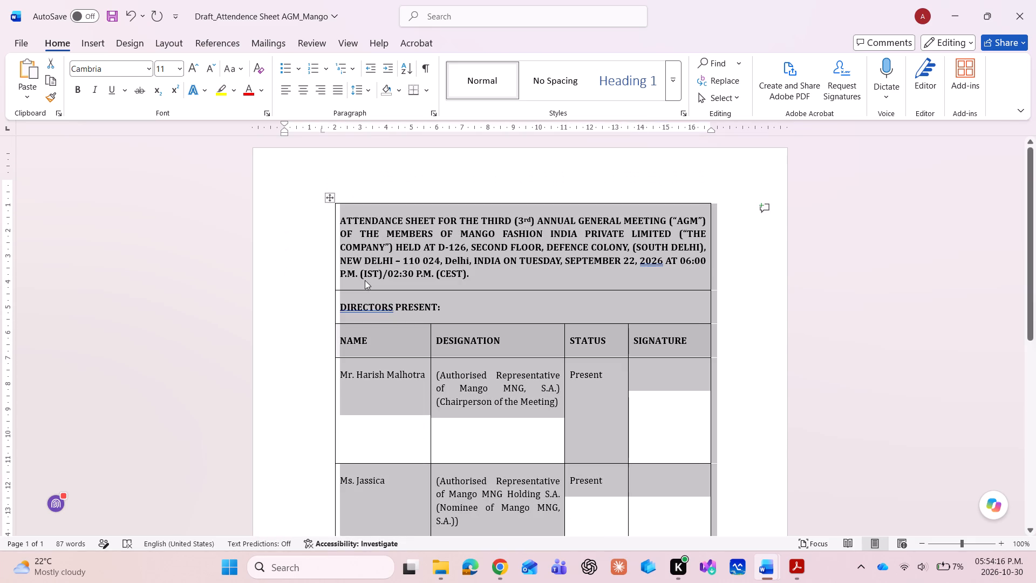
click(129, 46)
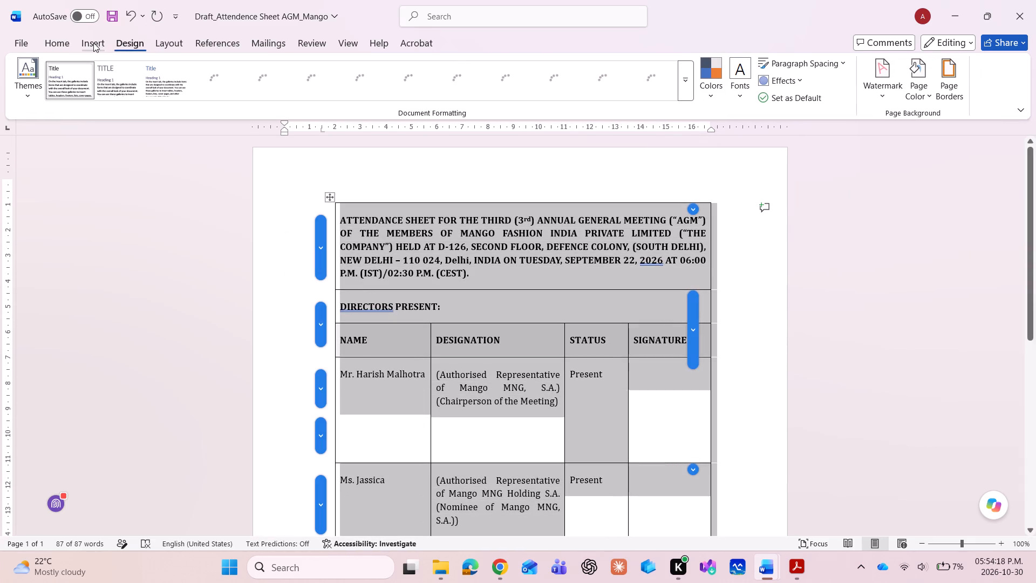
click(93, 43)
click(166, 48)
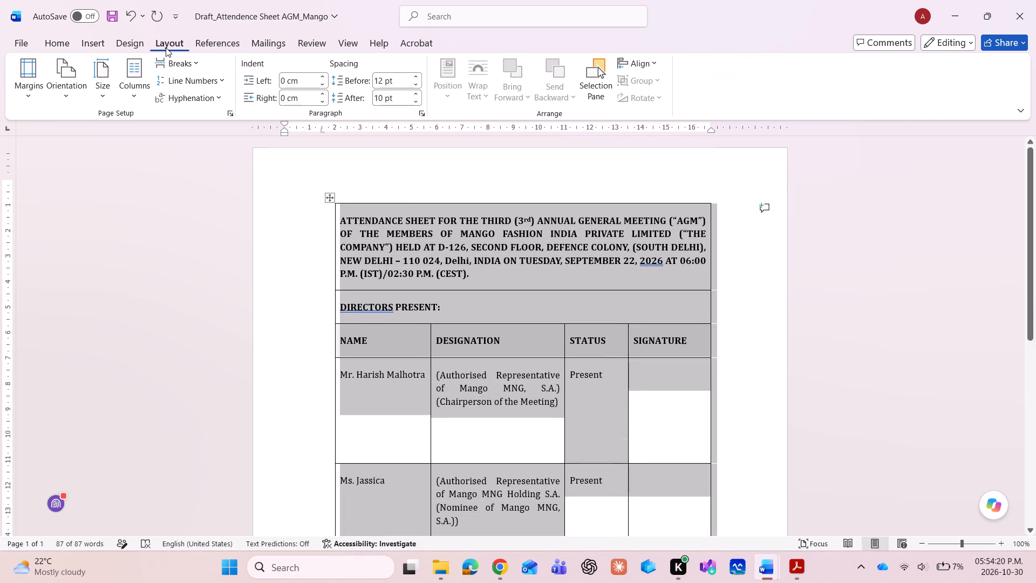
click(106, 78)
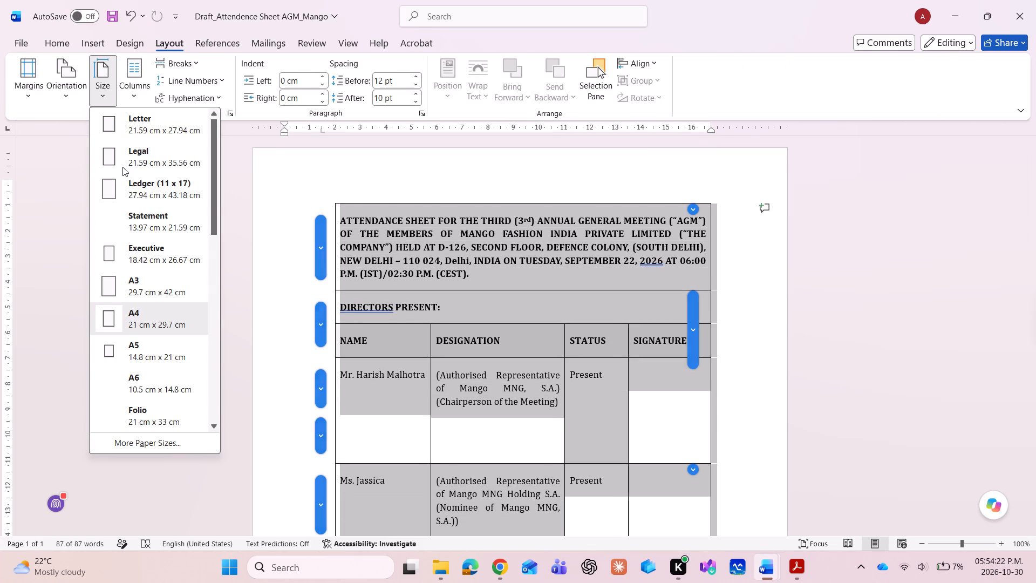
click(166, 314)
Apply the first available margin preset to the attendance sheet, widening its left and top page margins.
click(38, 84)
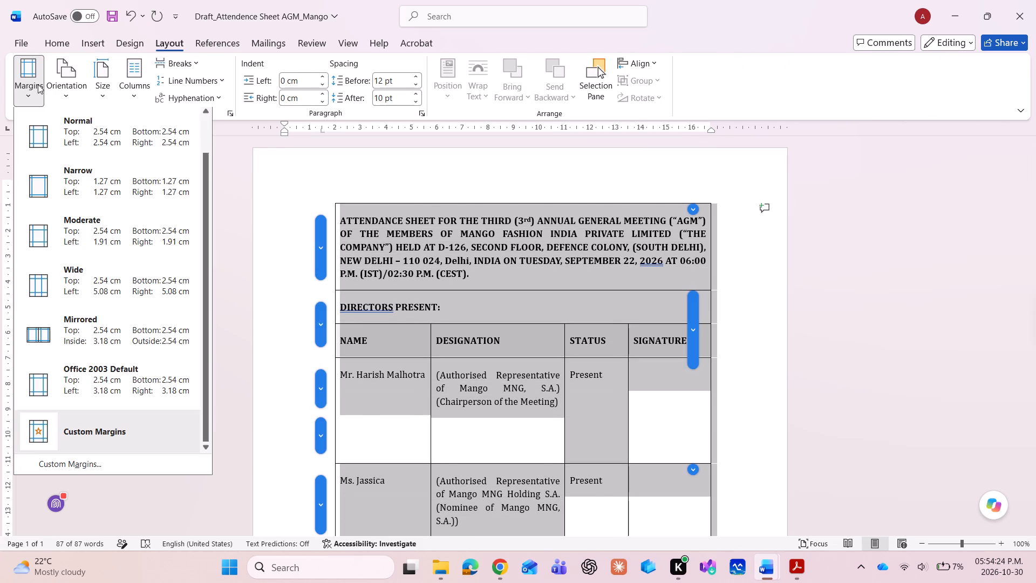
scroll(95, 179, up, 4)
click(118, 127)
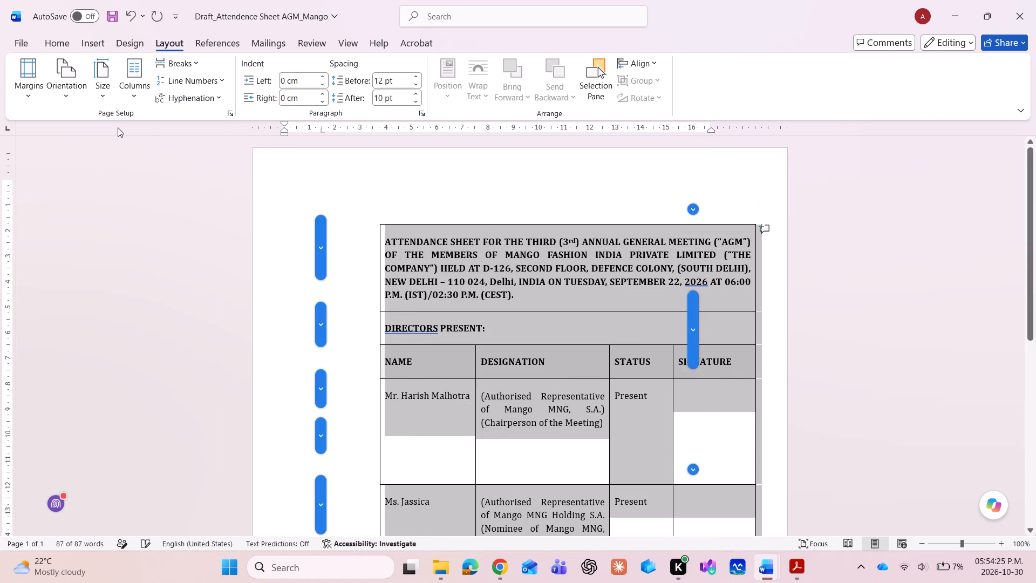
click(61, 39)
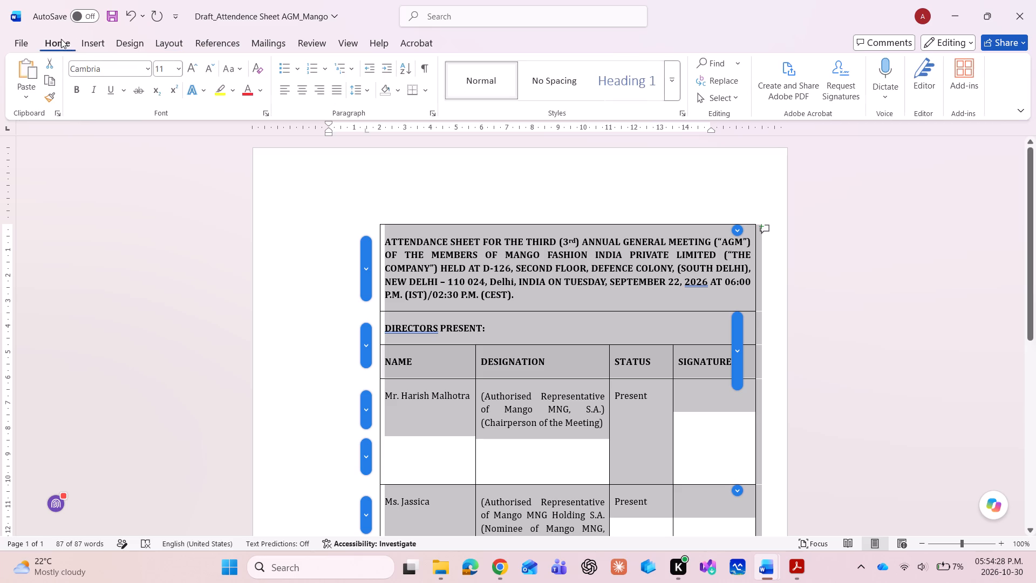
Extend the attendance table's left border outward to about the left page margin.
click(322, 198)
scroll(322, 198, down, 4)
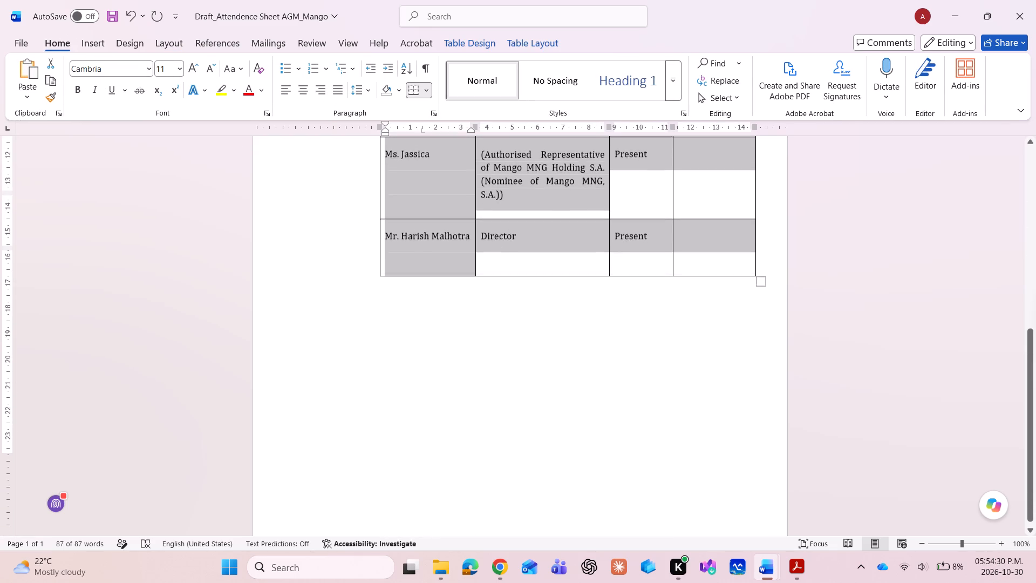
click(388, 313)
scroll(388, 313, up, 7)
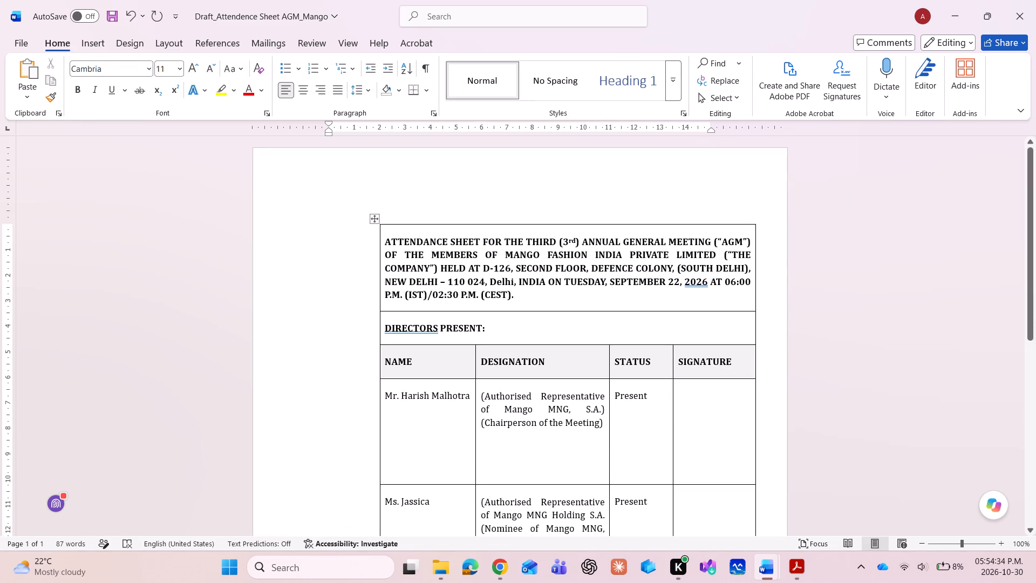
drag(380, 248, 338, 245)
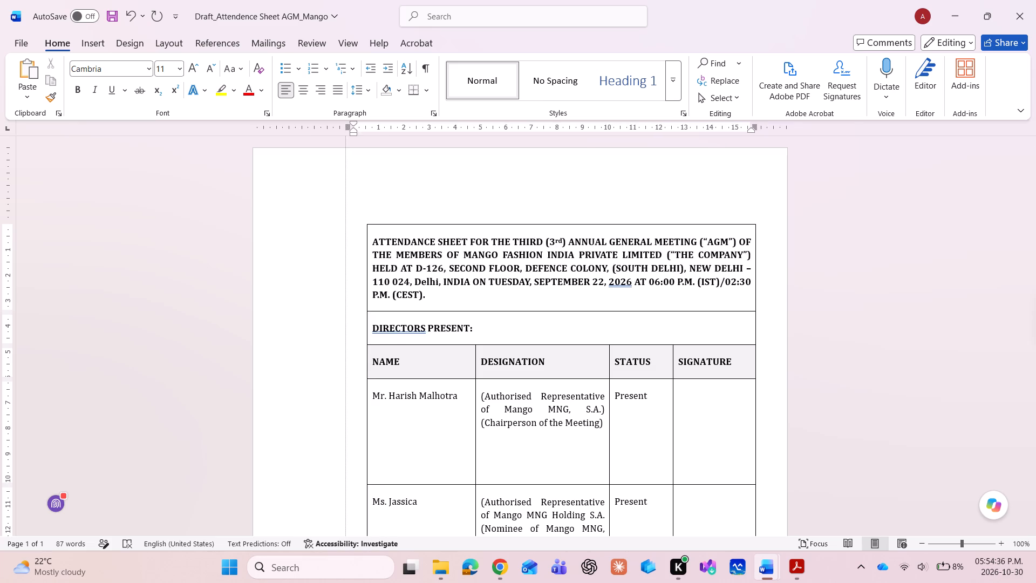
drag(338, 245, 322, 242)
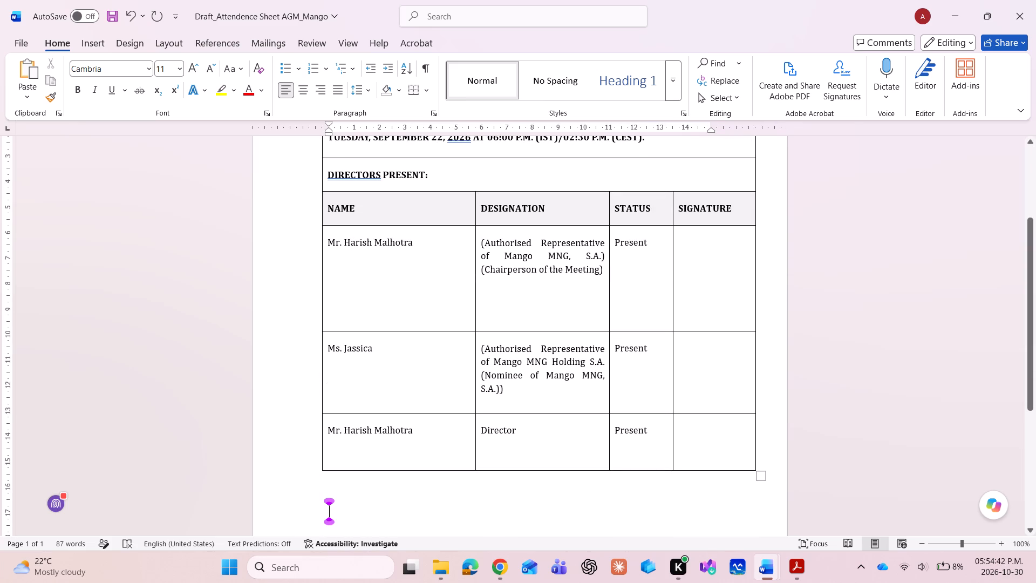
drag(321, 277, 335, 283)
Delete the stray blank spaces in the empty area below the attendance table.
click(346, 500)
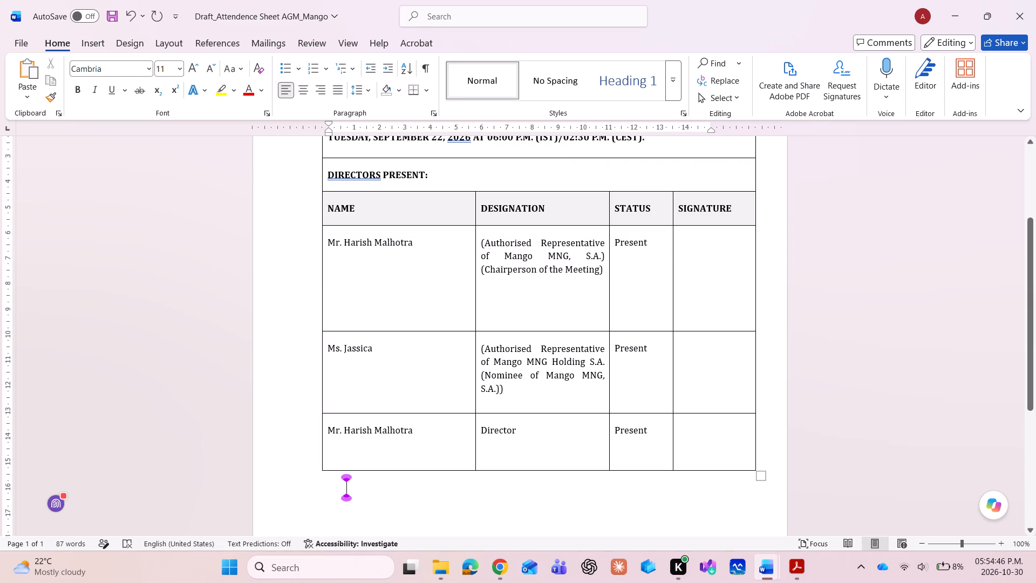
key(Down)
key(Right)
key(Down)
key(Right)
key(Down)
key(BackSpace)
key(BackSpace)
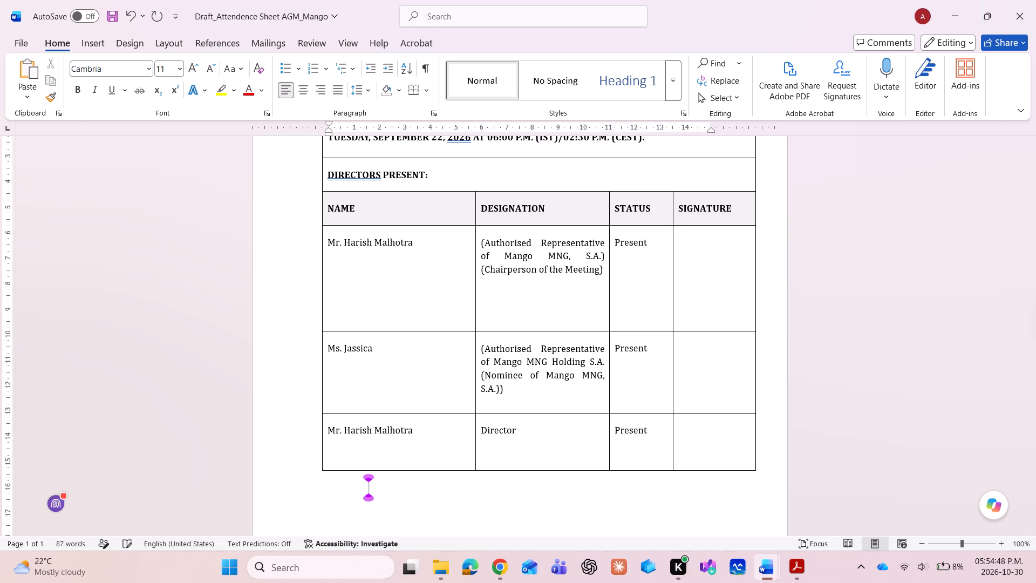
key(BackSpace)
key(BackSpace)
key(BackSpace)
key(BackSpace)
key(BackSpace)
key(BackSpace)
key(BackSpace)
key(BackSpace)
key(BackSpace)
key(BackSpace)
key(BackSpace)
key(BackSpace)
key(BackSpace)
key(BackSpace)
key(BackSpace)
key(BackSpace)
key(BackSpace)
key(BackSpace)
key(BackSpace)
key(BackSpace)
key(BackSpace)
key(Down)
key(Right)
key(Down)
key(Right)
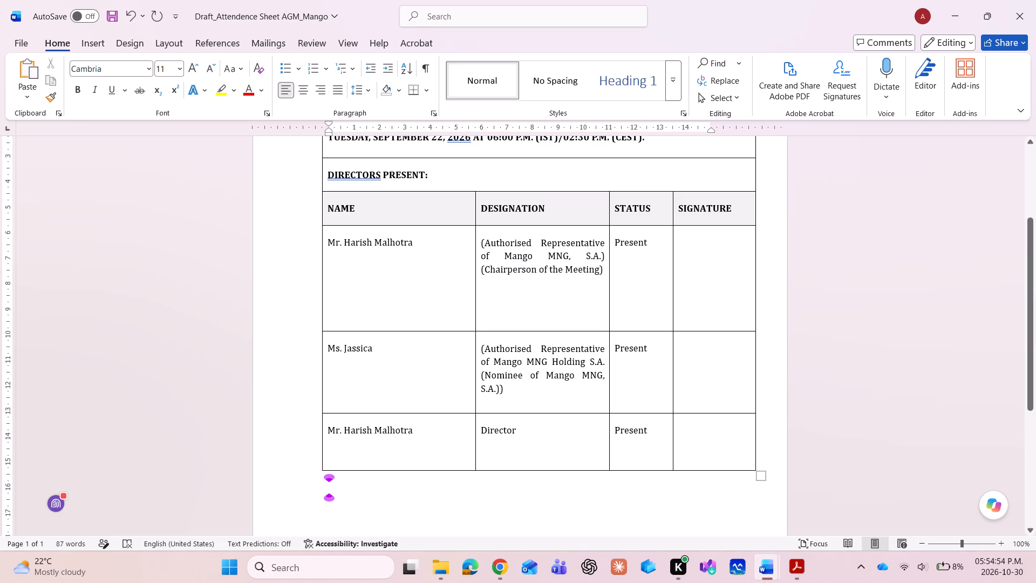
Align the table's left border with the left page margin and narrow the NAME column so each name still fits on one line.
drag(322, 270, 328, 270)
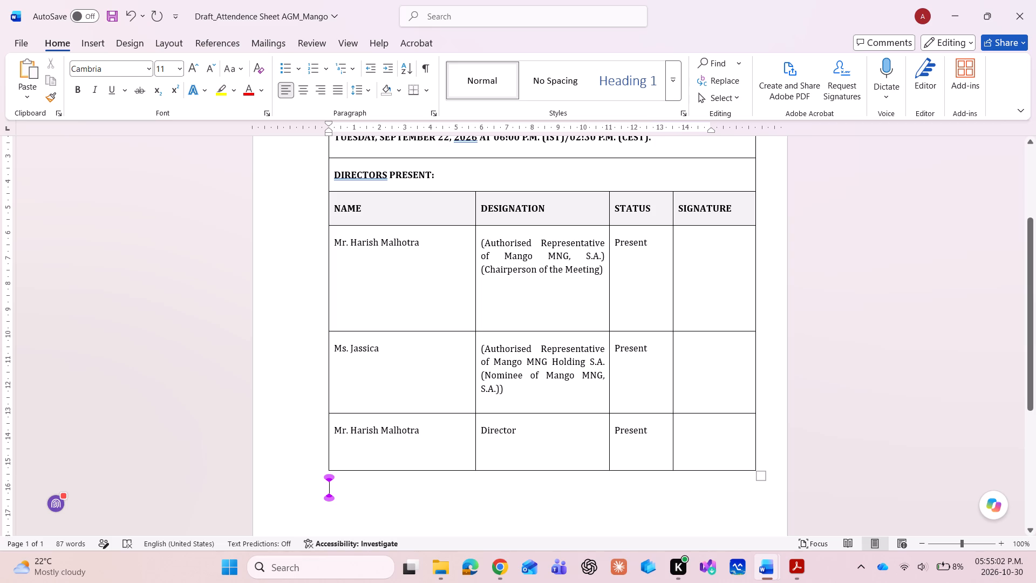
drag(474, 269, 406, 267)
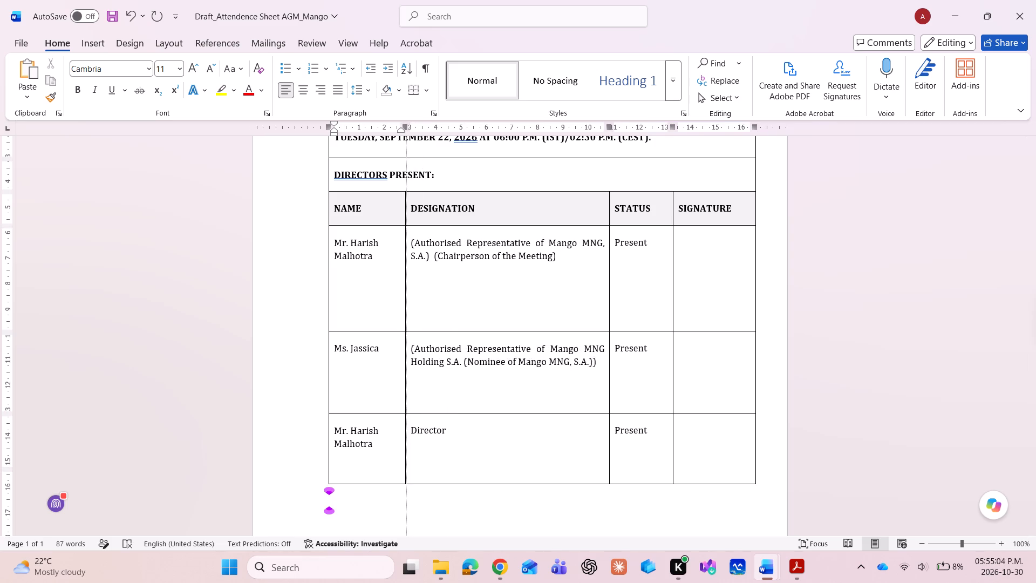
drag(406, 267, 425, 271)
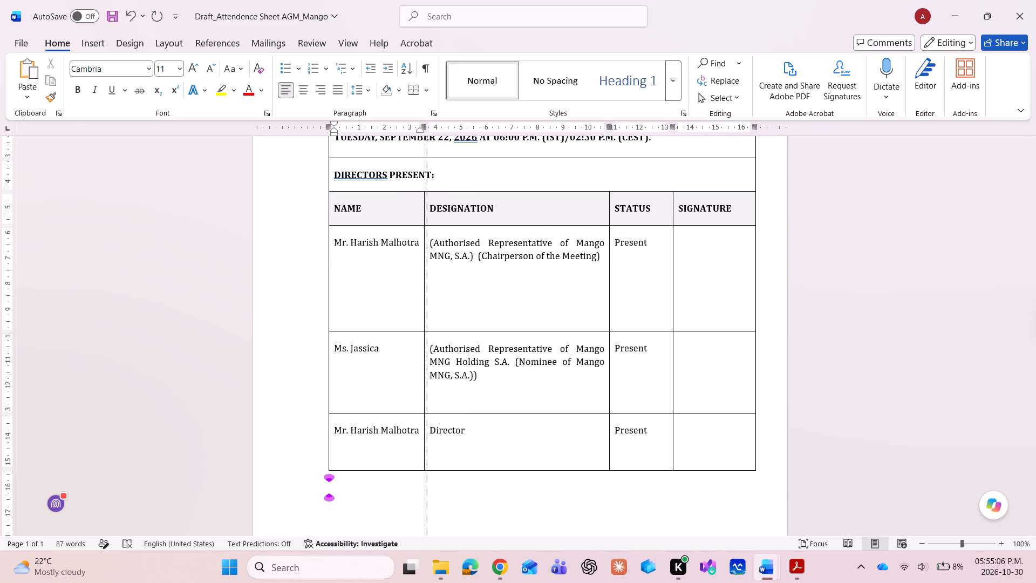
drag(425, 271, 424, 270)
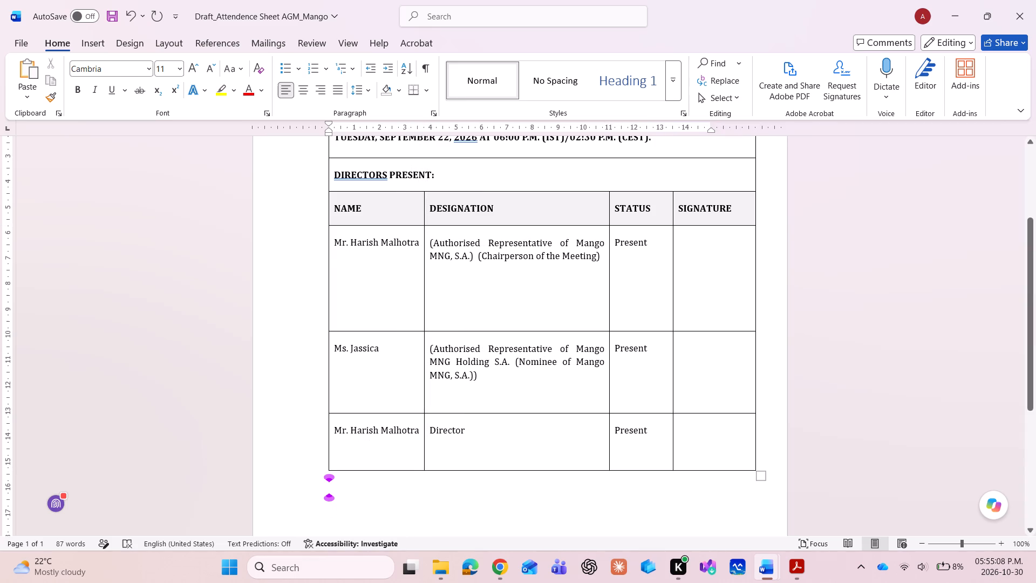
Narrow the DESIGNATION column to about 4 cm.
drag(609, 266, 539, 272)
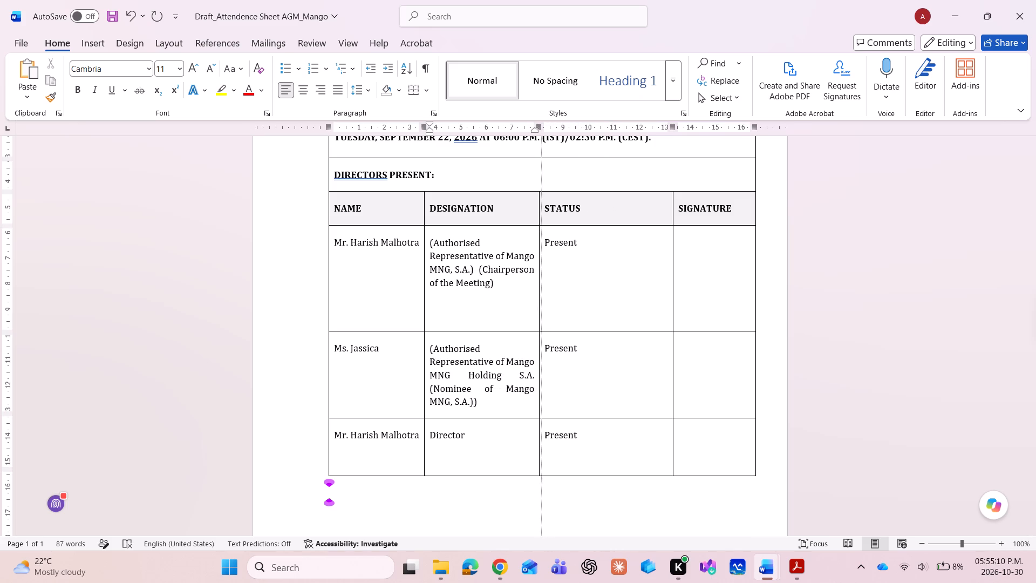
drag(539, 272, 515, 269)
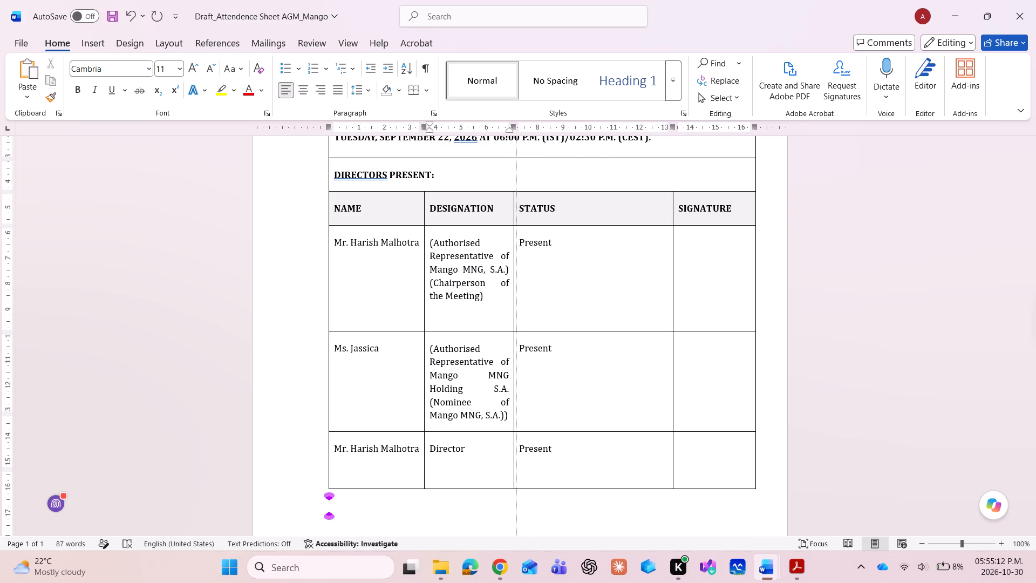
drag(515, 269, 526, 270)
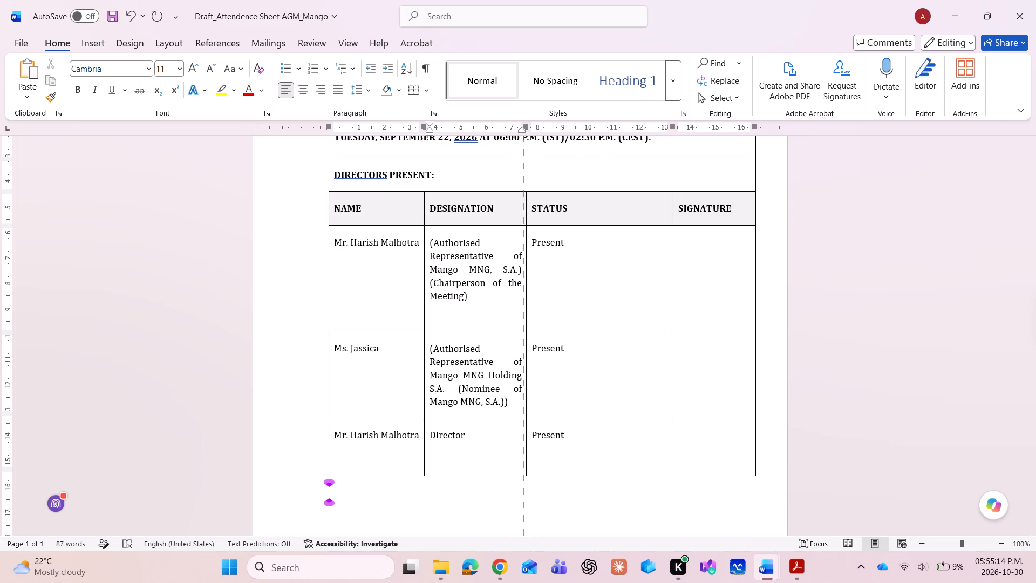
drag(526, 270, 520, 270)
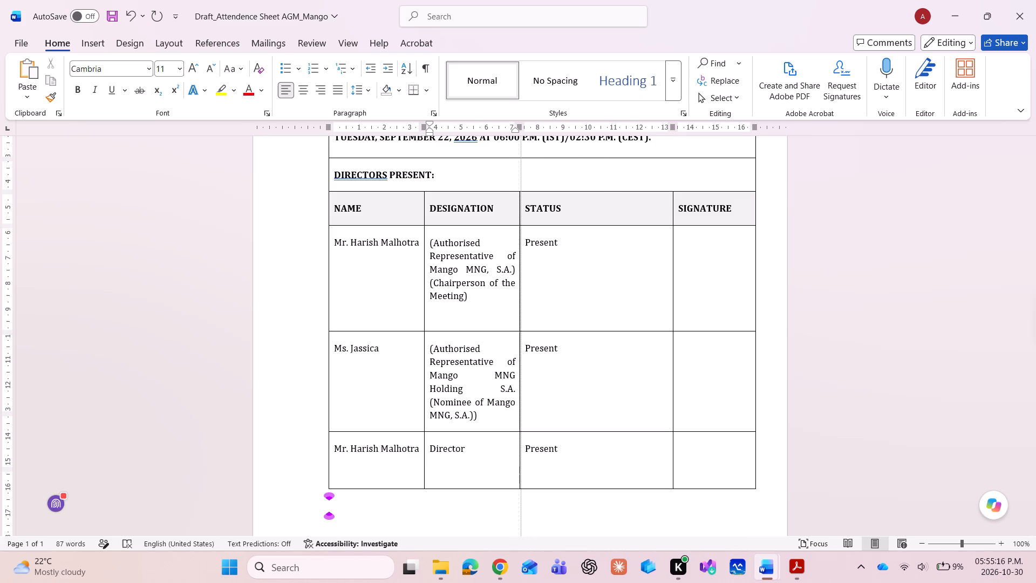
drag(520, 270, 519, 272)
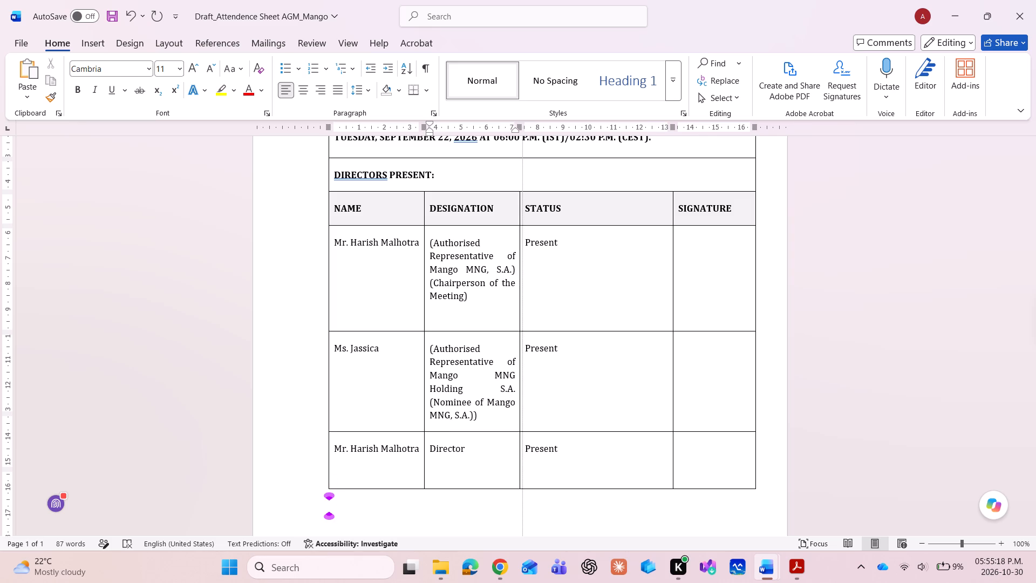
drag(519, 272, 528, 273)
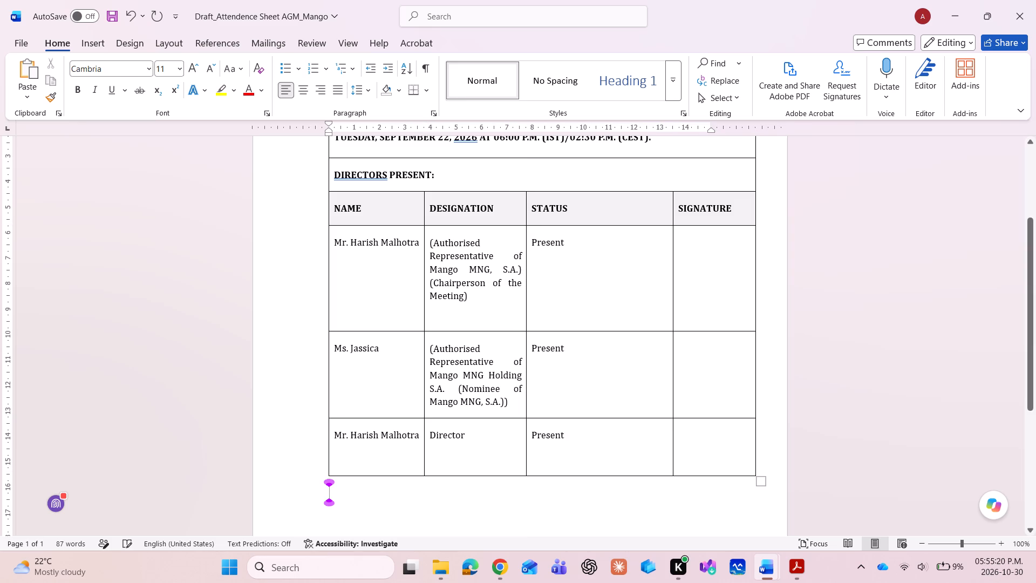
Narrow the STATUS column to about 3 cm and bring the table's right border in to the right page margin.
drag(672, 264, 602, 265)
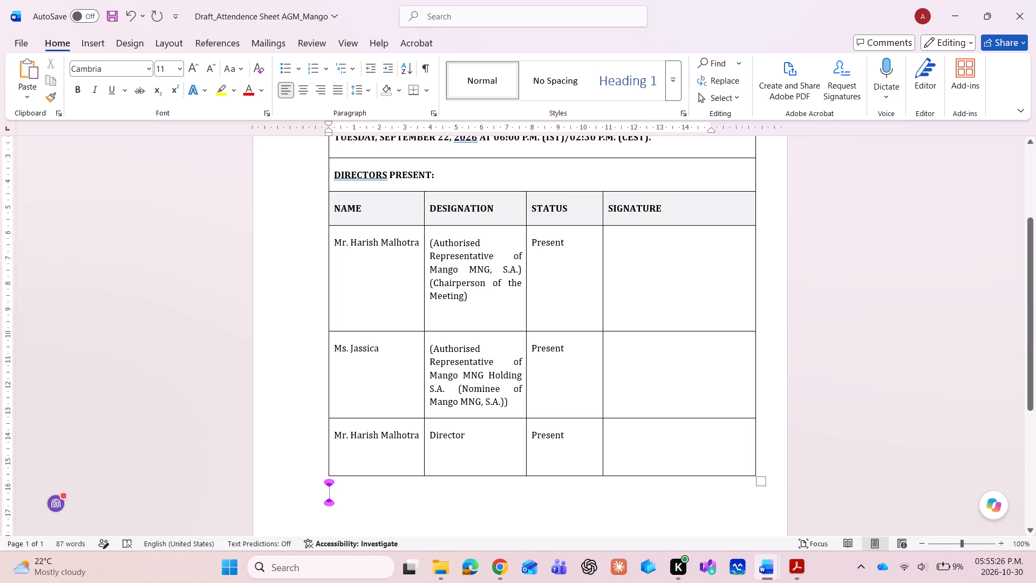
drag(754, 265, 711, 263)
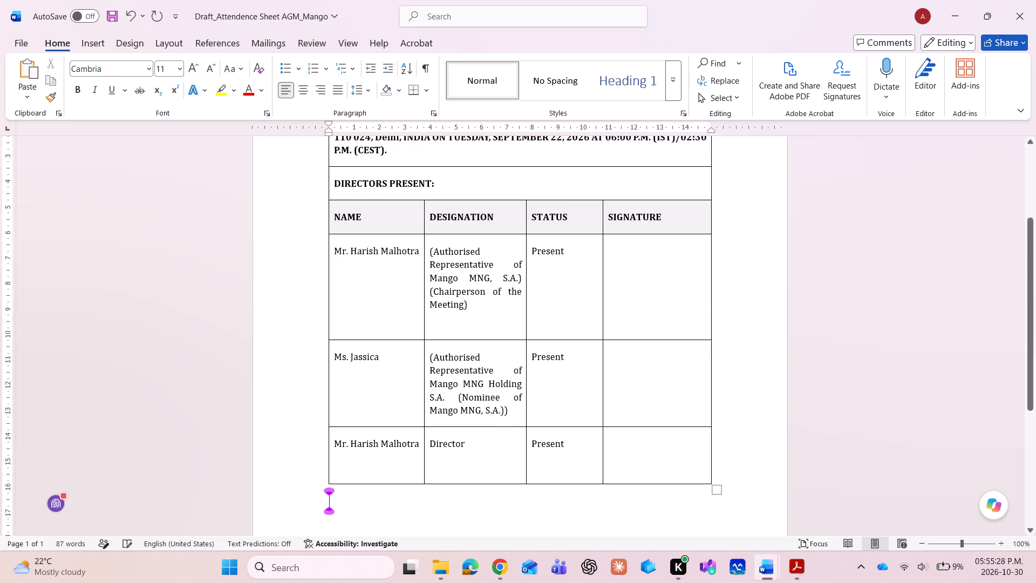
Accept the suggested comma after 2026 in the title and ignore the possessive suggestion for DIRECTORS.
scroll(664, 256, up, 2)
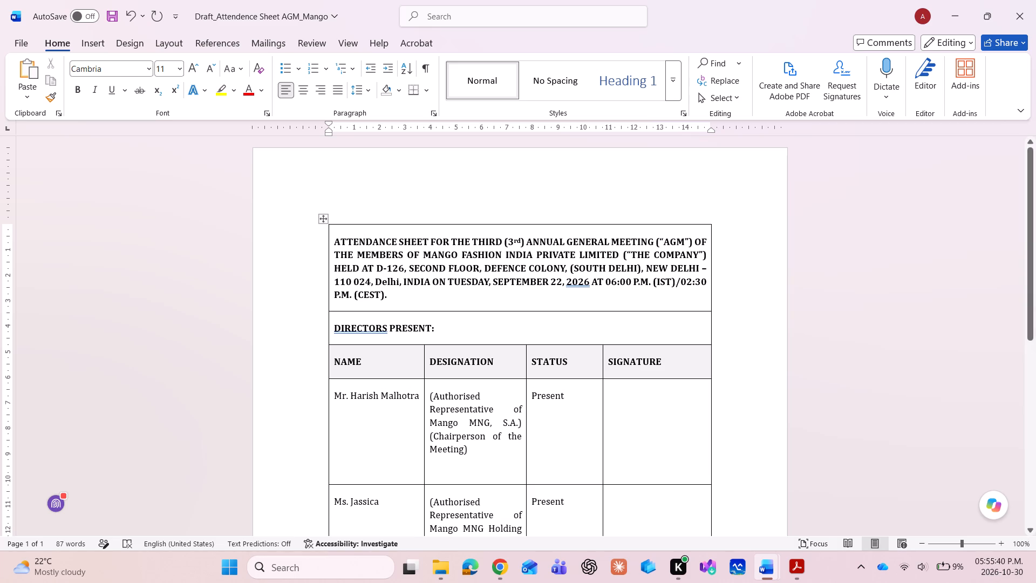
scroll(594, 248, down, 1)
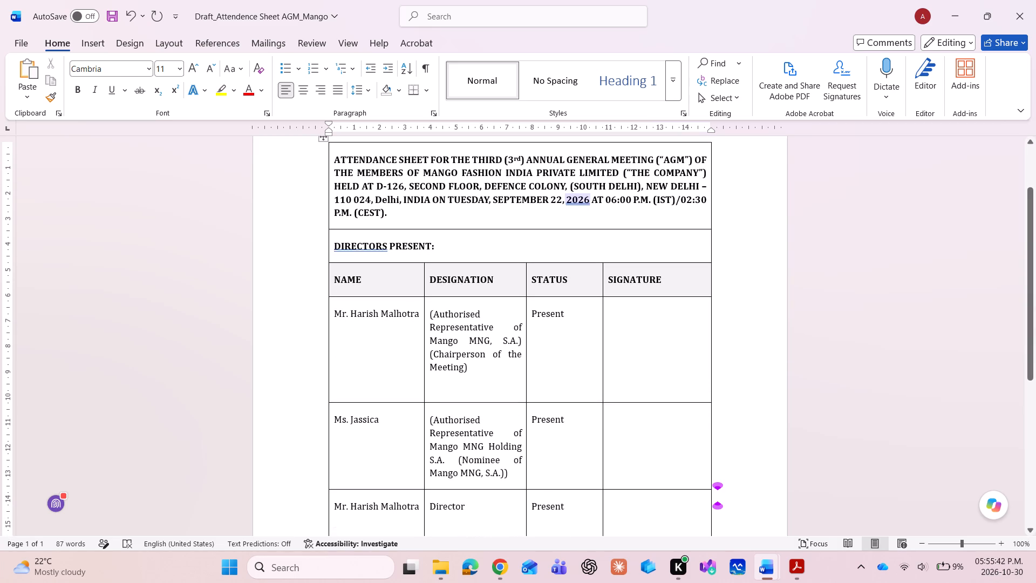
click(578, 202)
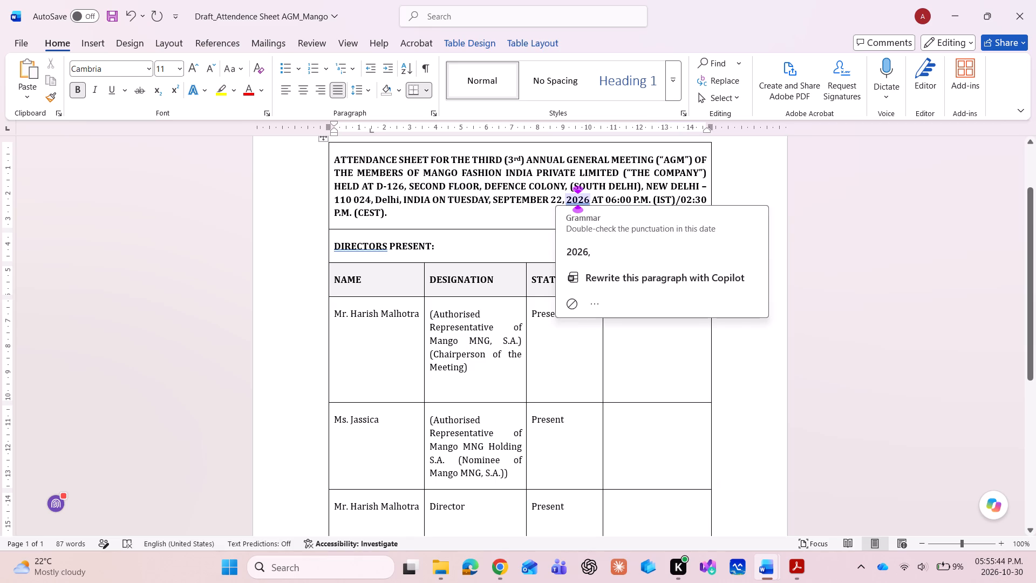
click(588, 248)
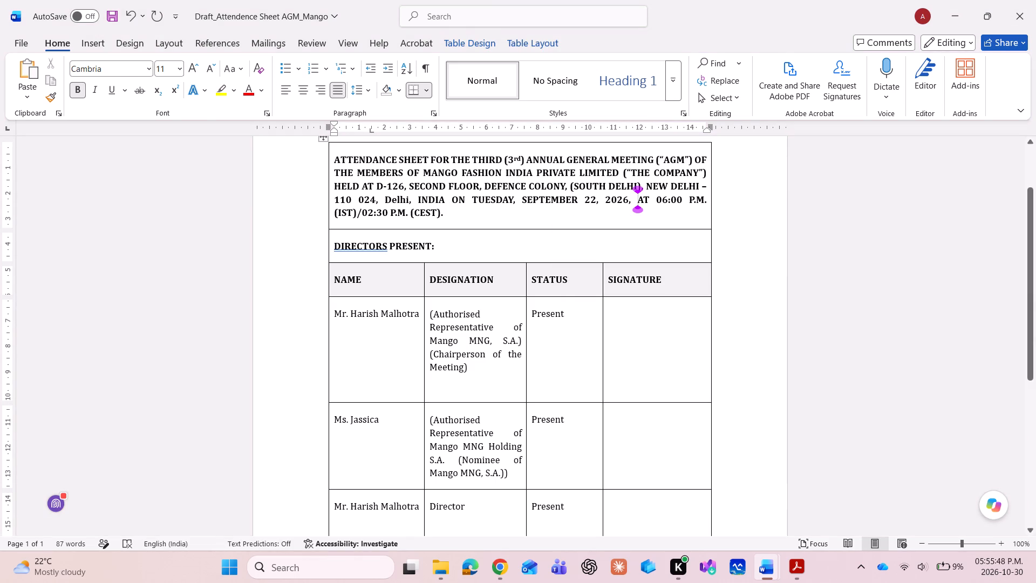
click(368, 245)
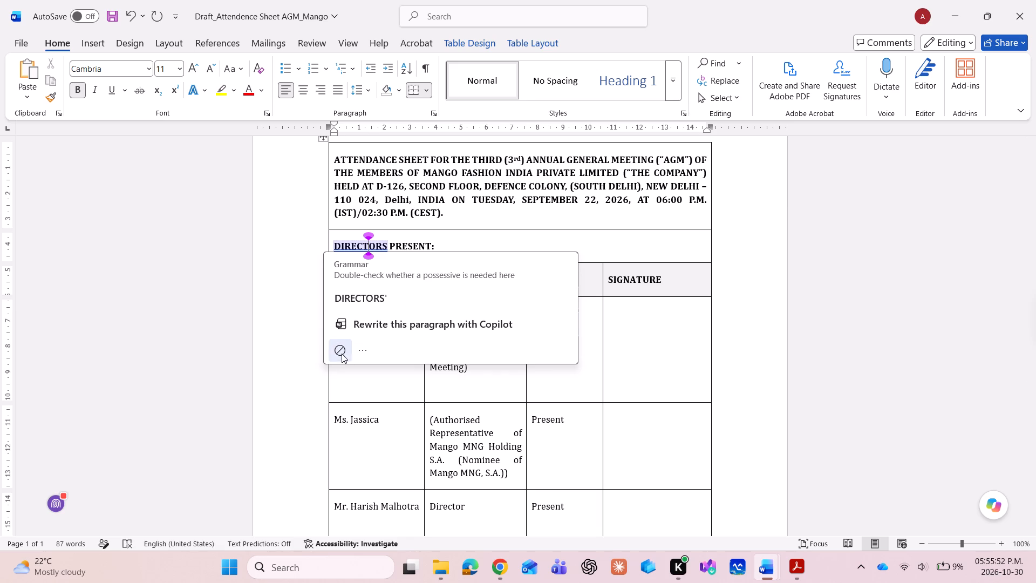
click(342, 354)
Centre the cell contents horizontally and vertically from the NAME/DESIGNATION header row through the last attendee row.
drag(378, 283, 534, 280)
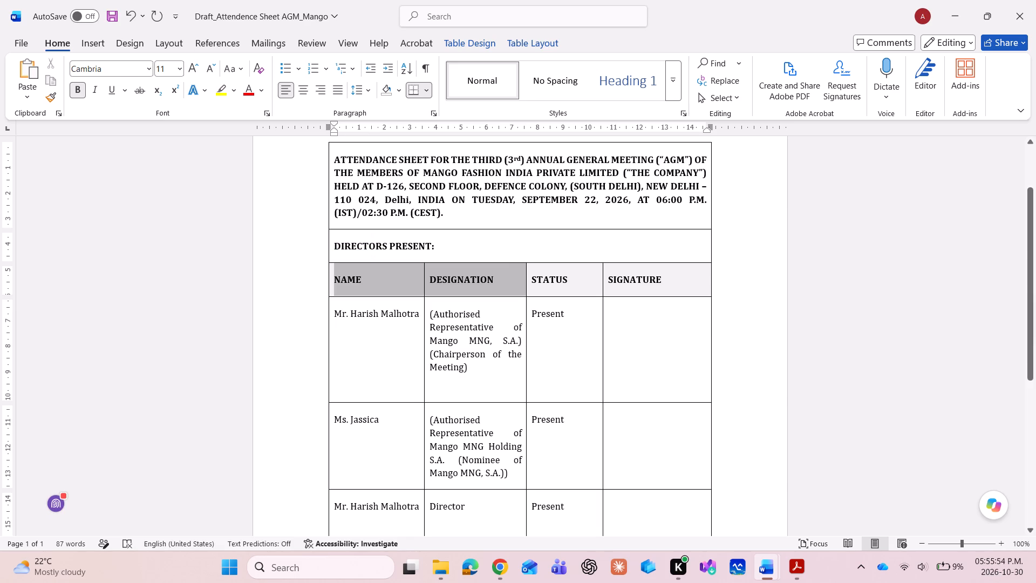
drag(534, 280, 655, 457)
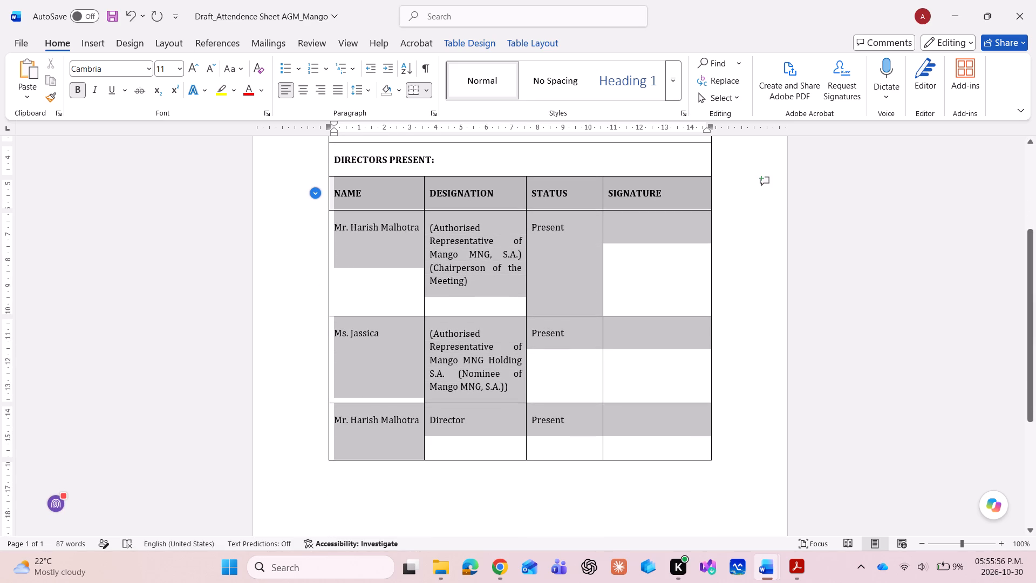
drag(655, 457, 654, 432)
click(530, 44)
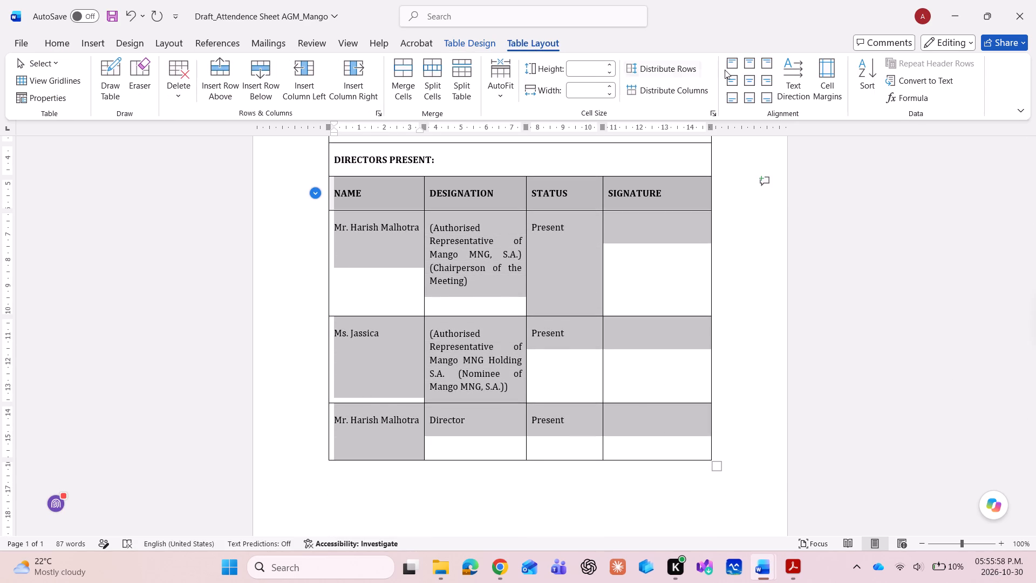
click(743, 83)
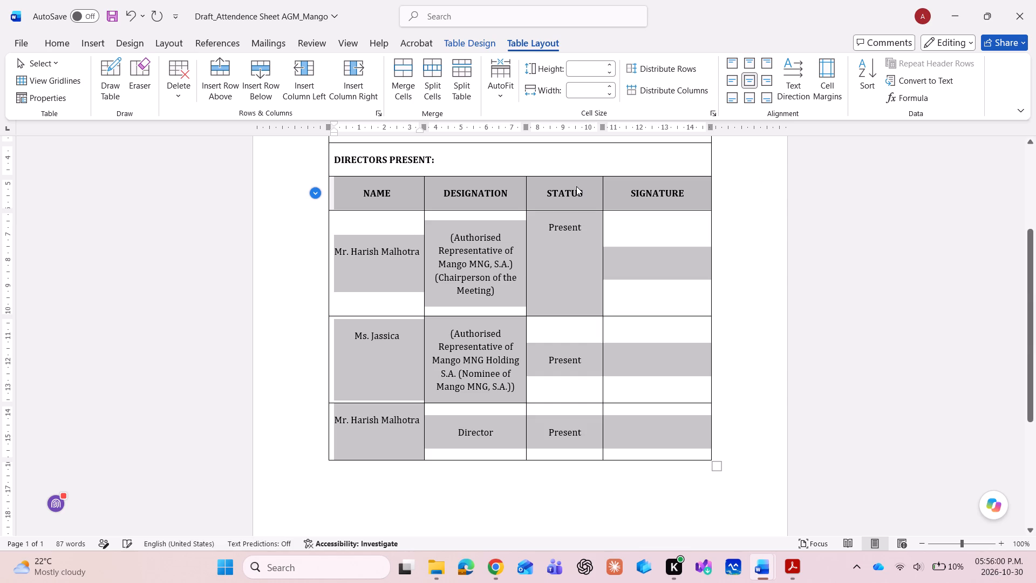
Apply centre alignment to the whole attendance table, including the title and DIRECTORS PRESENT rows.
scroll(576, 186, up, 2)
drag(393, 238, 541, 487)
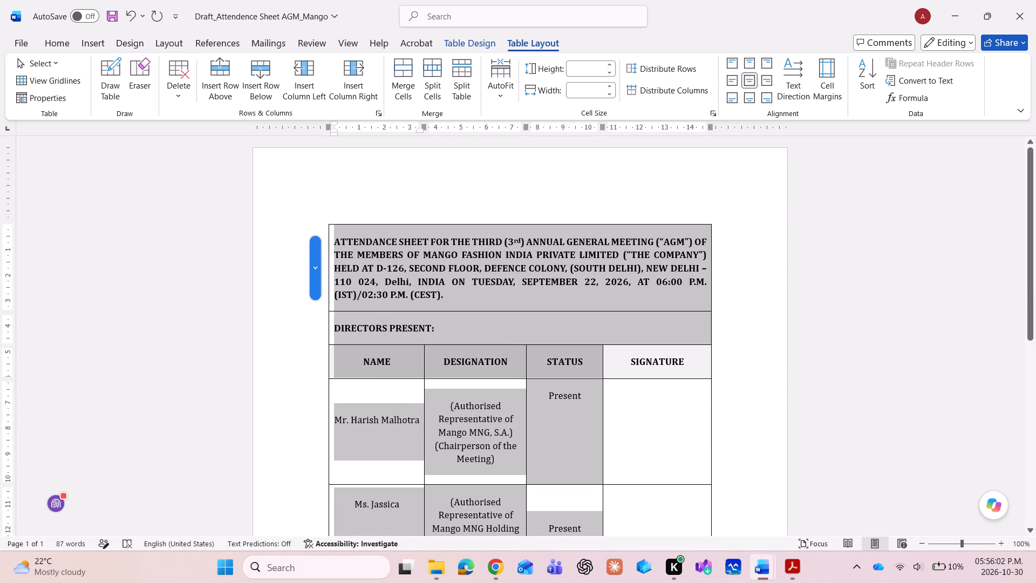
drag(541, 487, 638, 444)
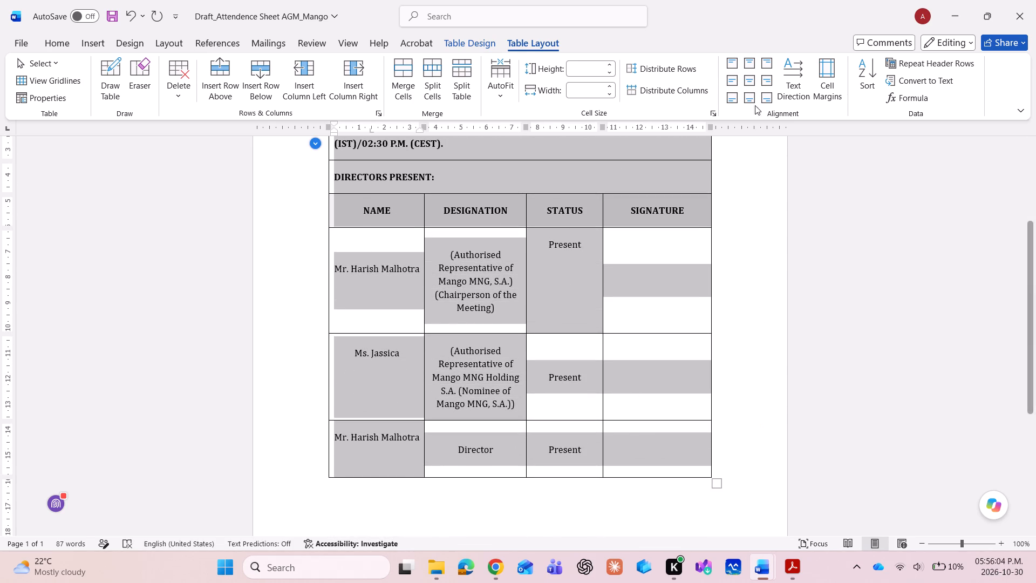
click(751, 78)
Align the title row's text top left and the DIRECTORS PRESENT row's text centre left.
scroll(590, 212, up, 2)
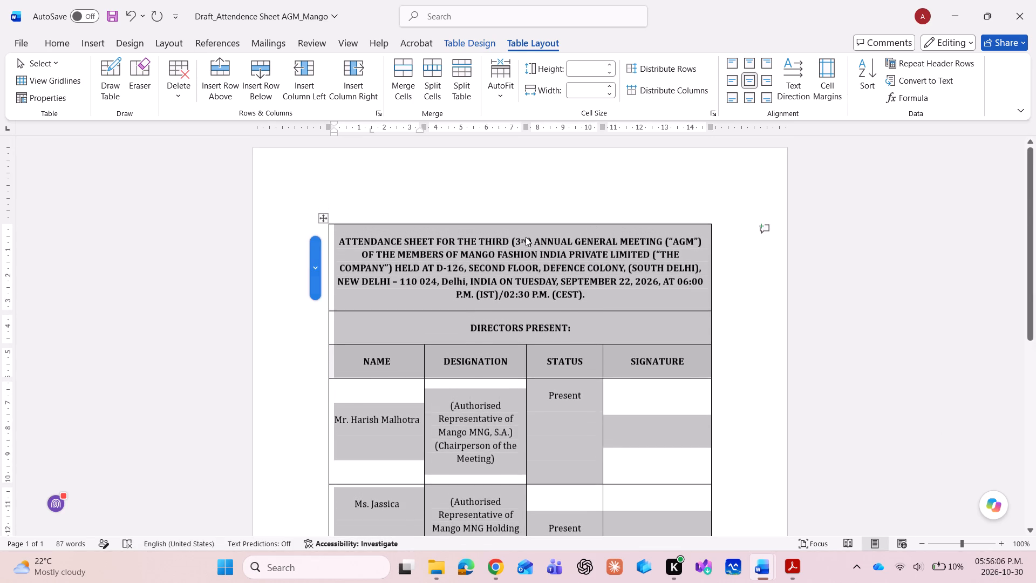
click(526, 237)
click(734, 61)
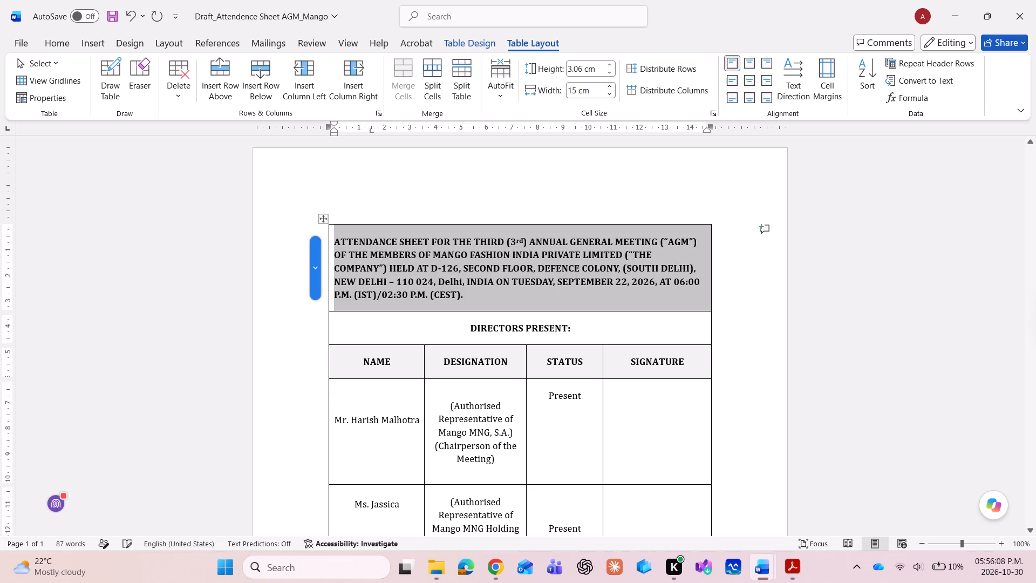
scroll(606, 287, down, 1)
click(529, 181)
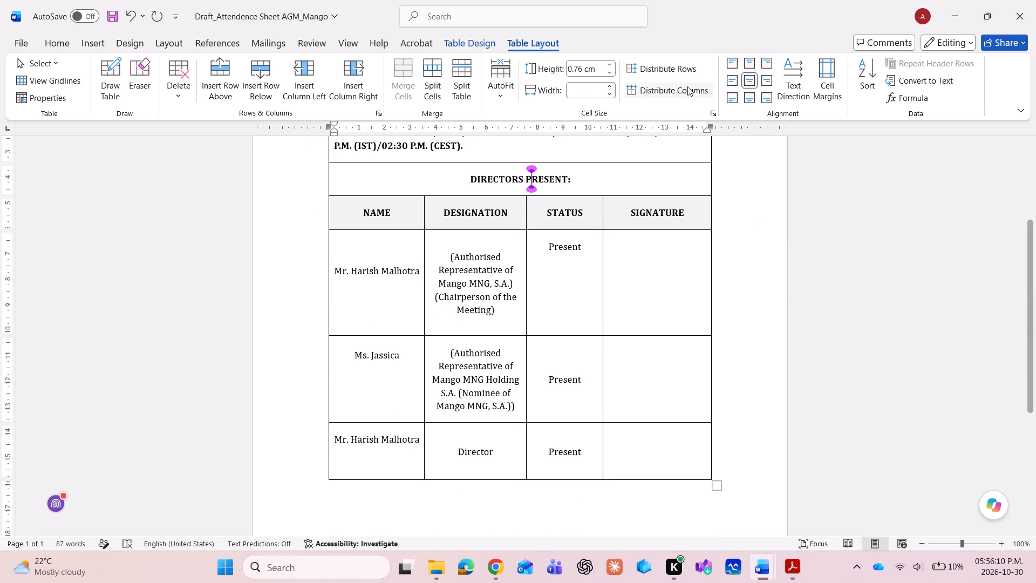
click(730, 79)
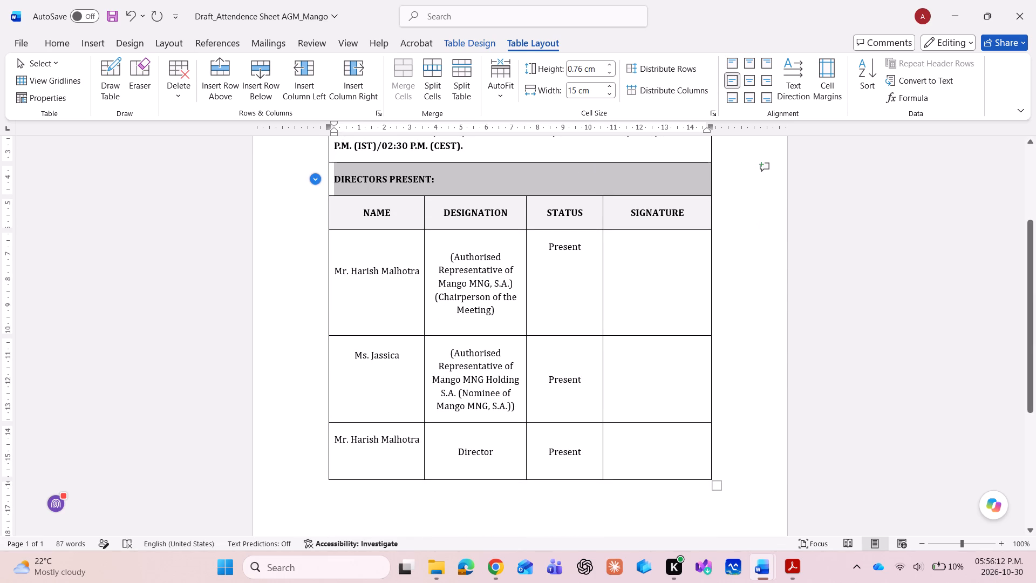
Align the attendees' NAME and DESIGNATION cells centre left, leaving the header row centred.
drag(410, 282, 385, 424)
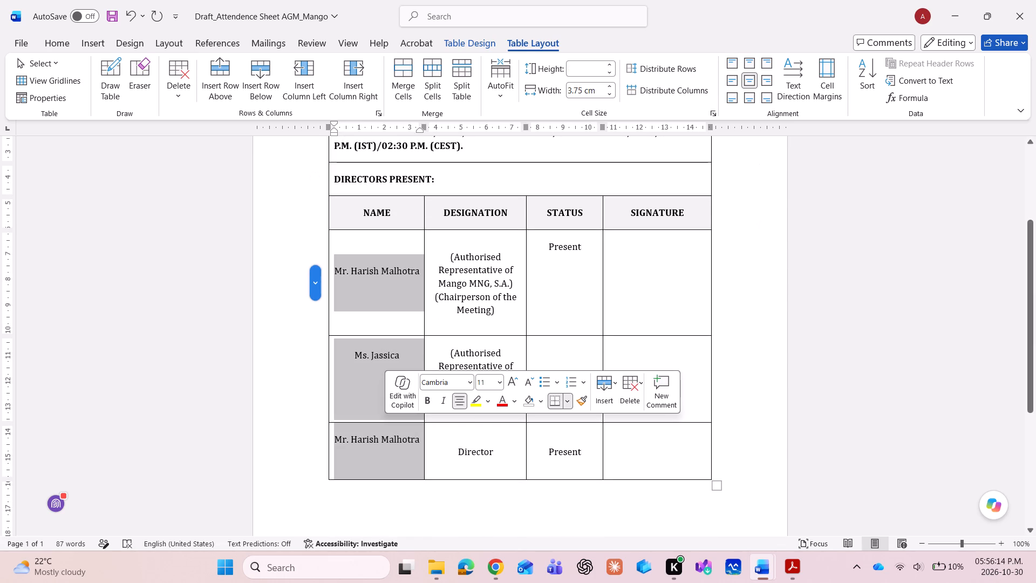
click(731, 78)
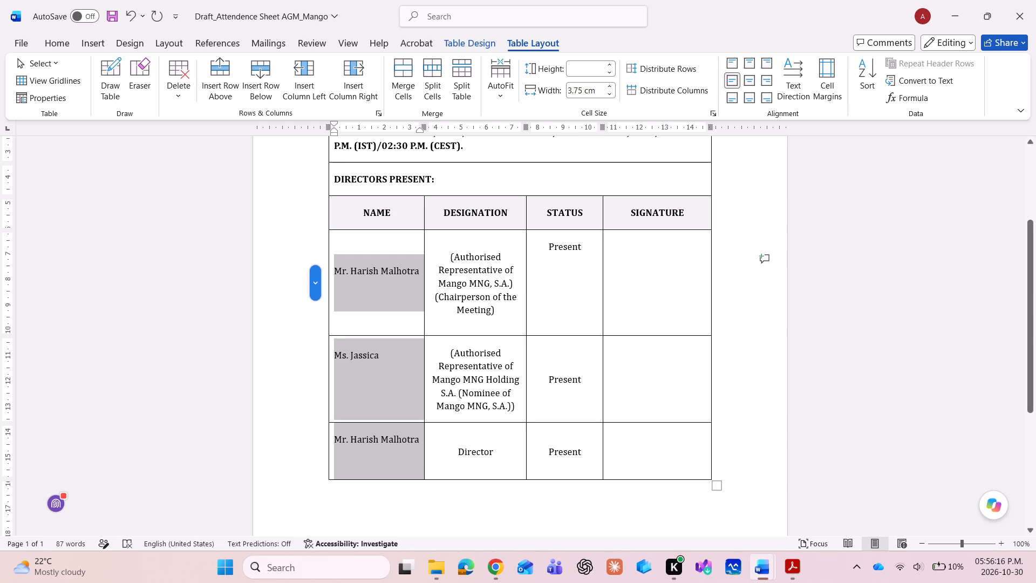
drag(473, 282, 482, 465)
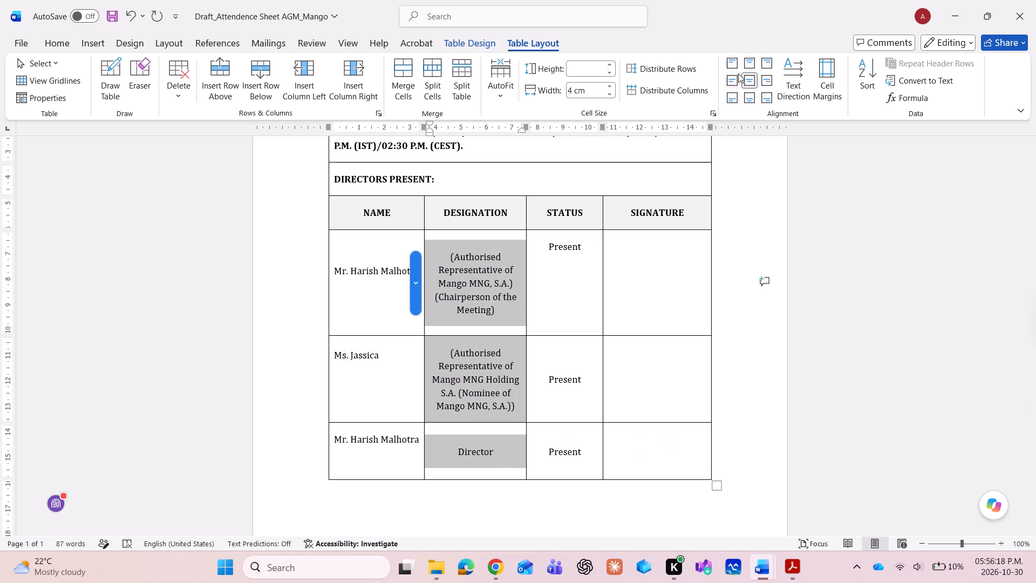
click(737, 76)
click(604, 281)
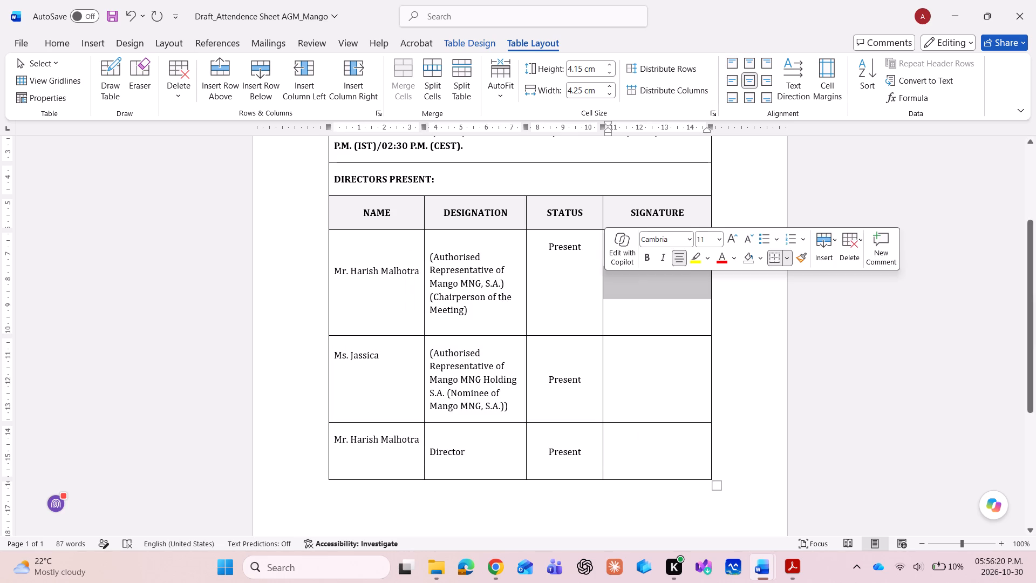
Delete the extra blank lines below all three attendee names in the NAME column.
click(386, 310)
click(386, 325)
key(BackSpace)
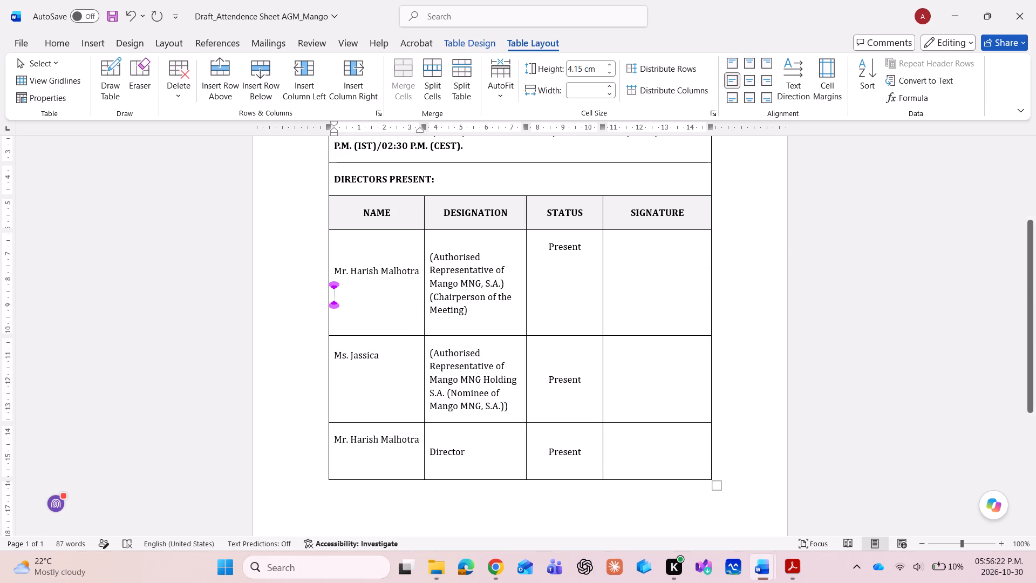
click(388, 406)
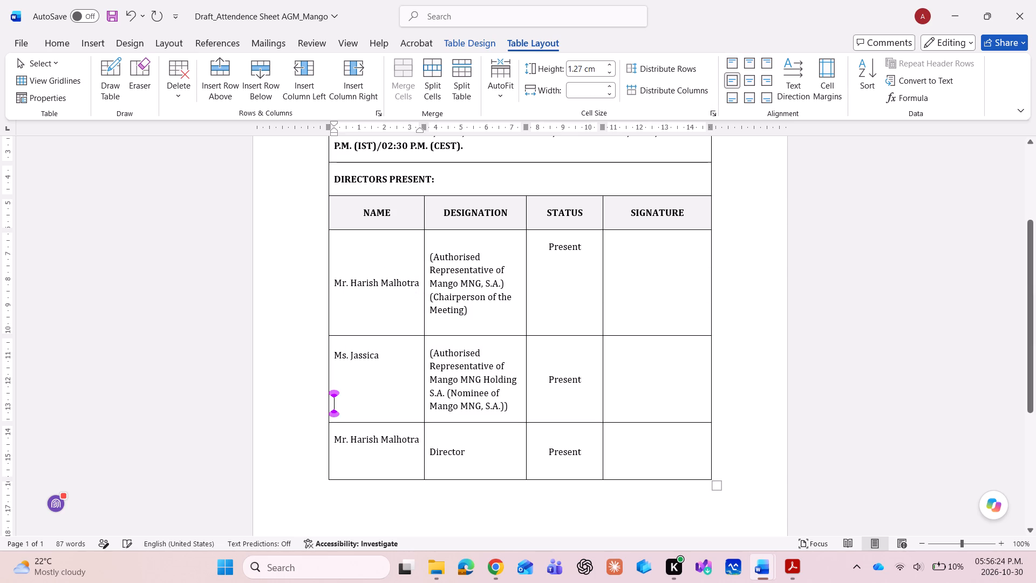
key(BackSpace)
key(BackSpace)
click(404, 473)
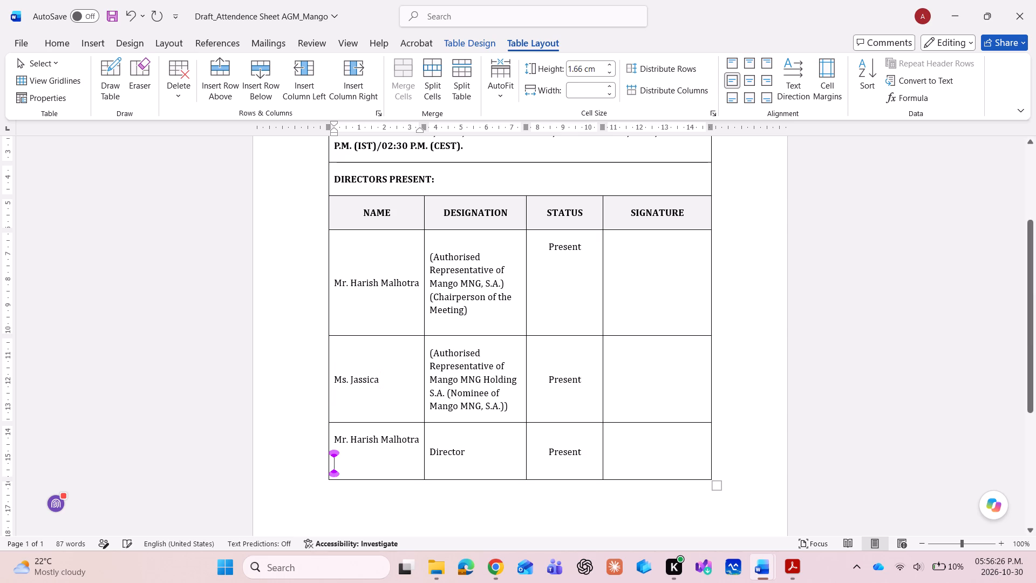
key(BackSpace)
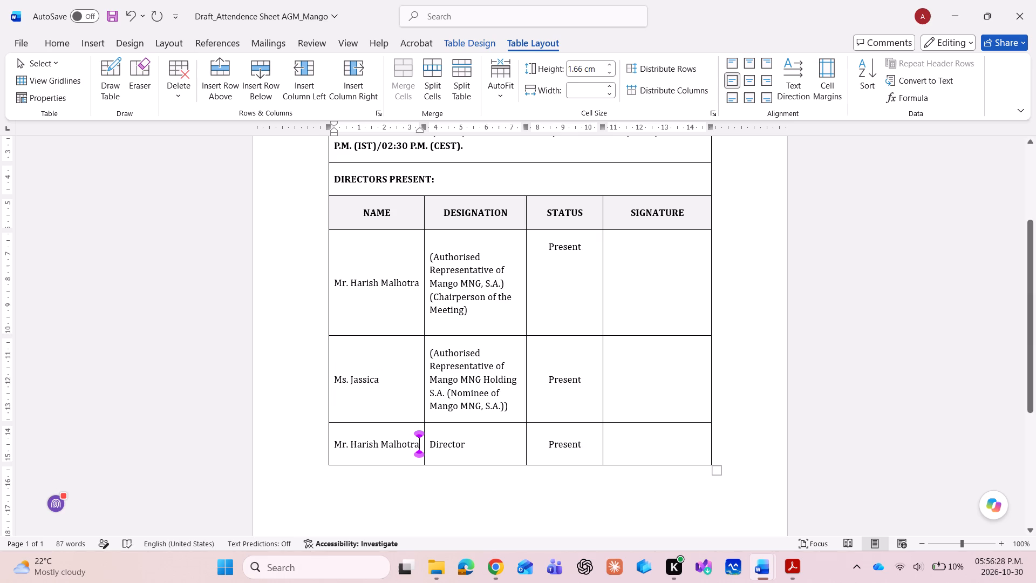
Delete the blank lines below Present in the first attendee's STATUS cell and check the other STATUS and DESIGNATION cells for extra lines.
click(558, 288)
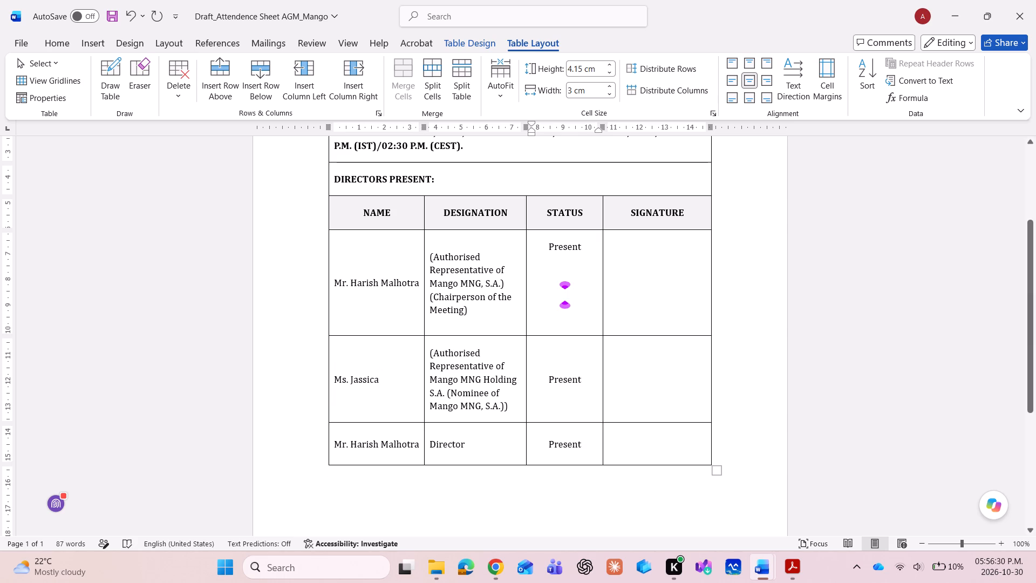
click(587, 329)
key(BackSpace)
key(BackSpace)
key(BackSpace)
key(BackSpace)
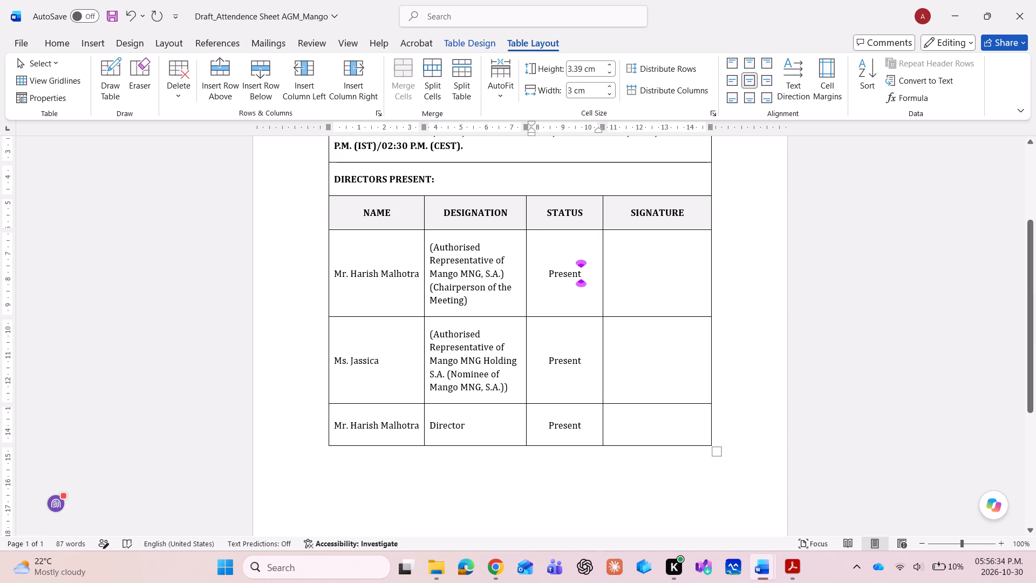
click(581, 399)
click(592, 438)
click(496, 433)
click(521, 408)
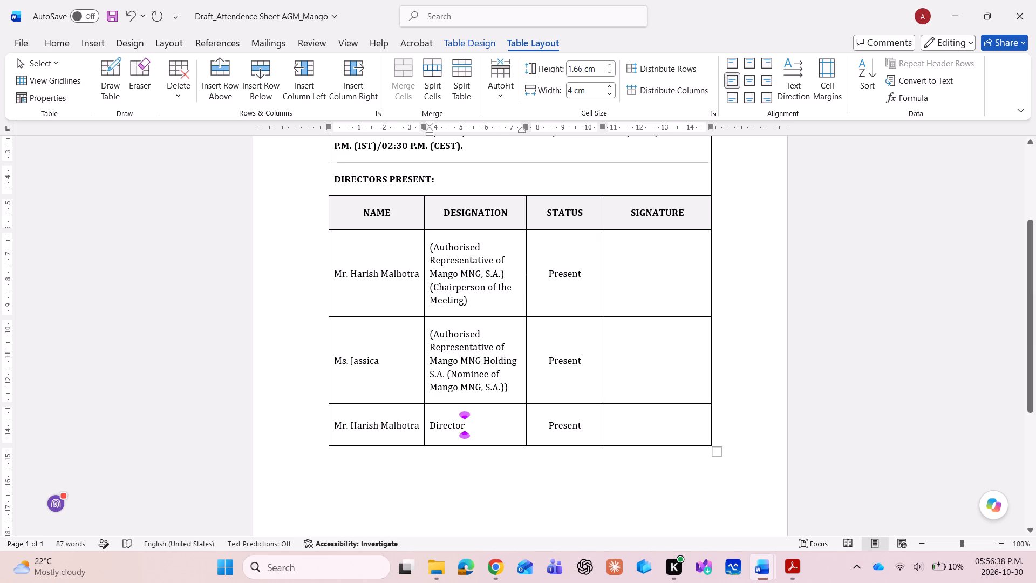
click(503, 309)
click(520, 398)
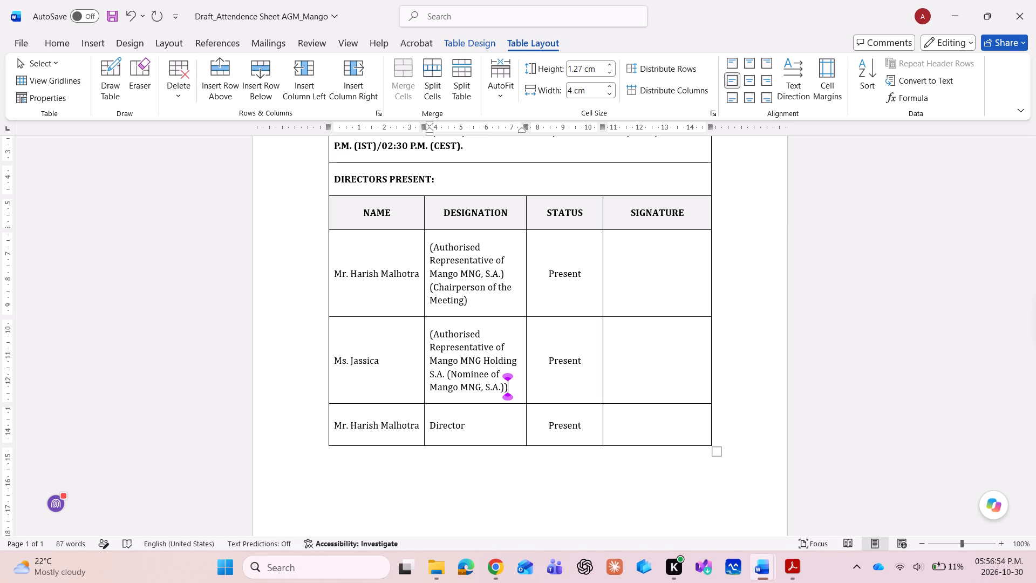
Save the attendance sheet and justify the title row's text.
scroll(601, 274, up, 4)
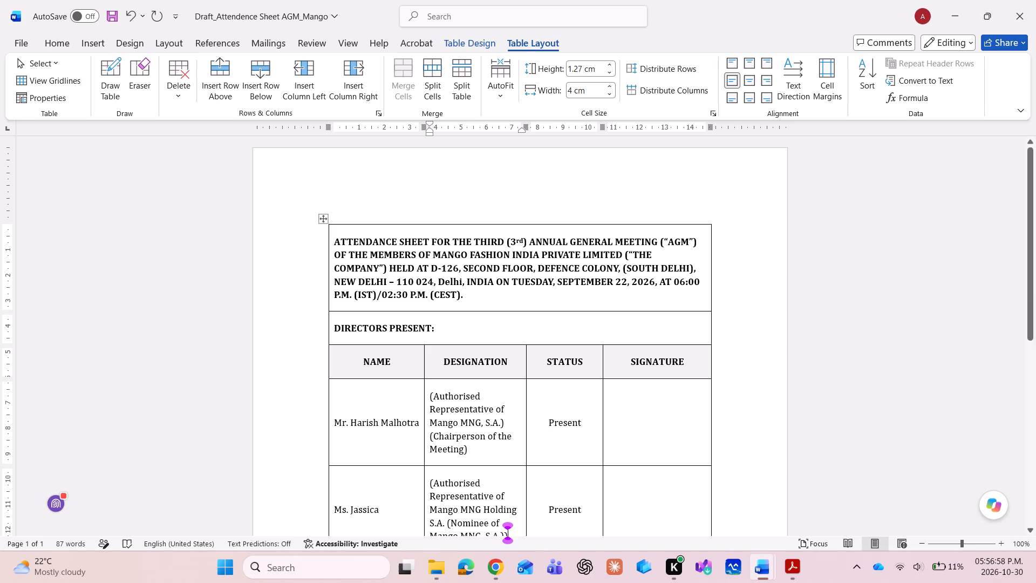
click(336, 241)
scroll(336, 241, up, 3)
key(ctrl+s)
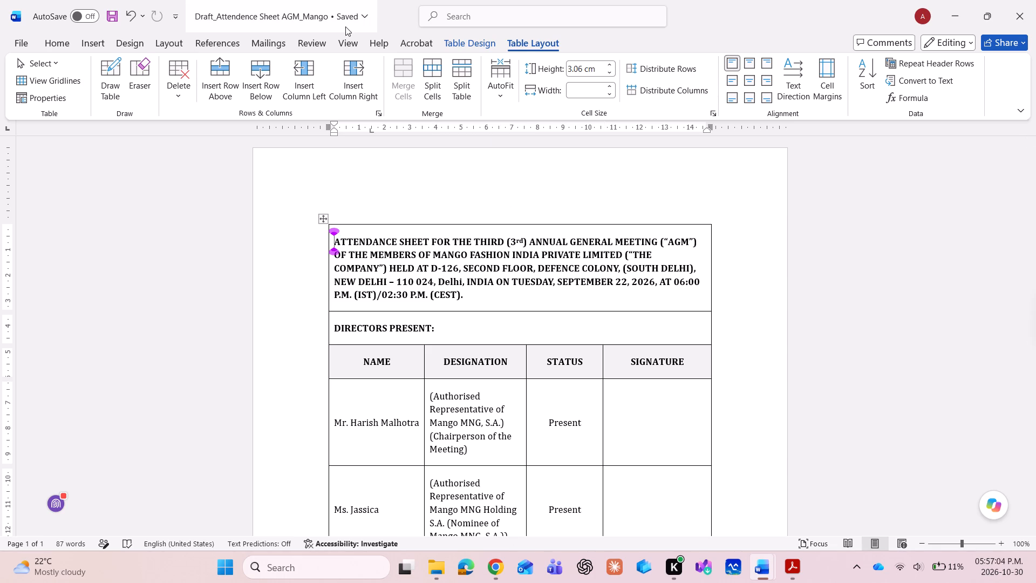
click(72, 44)
click(339, 90)
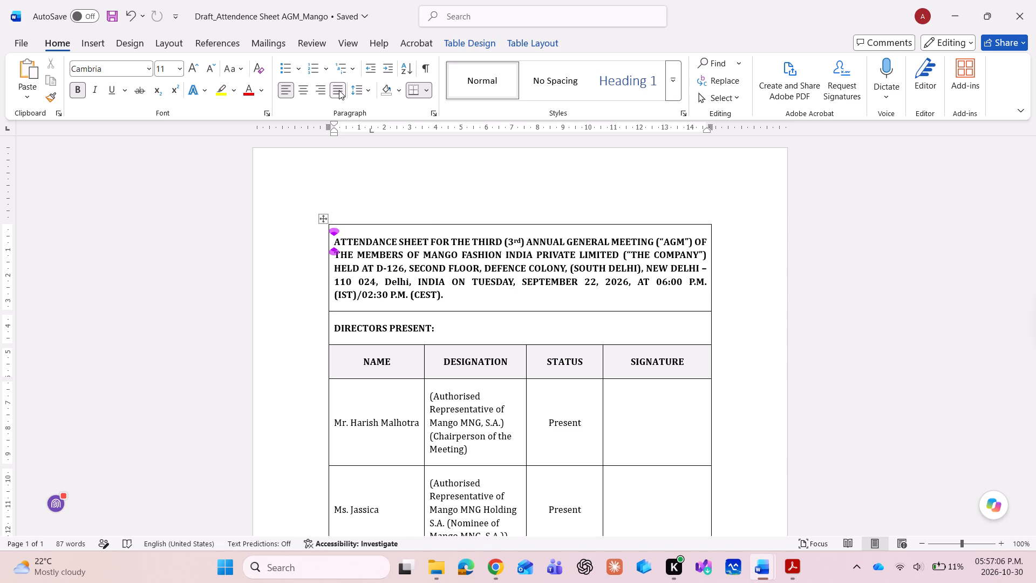
Add two blank lines in the last attendee's SIGNATURE cell to make the Director row taller.
scroll(428, 209, down, 1)
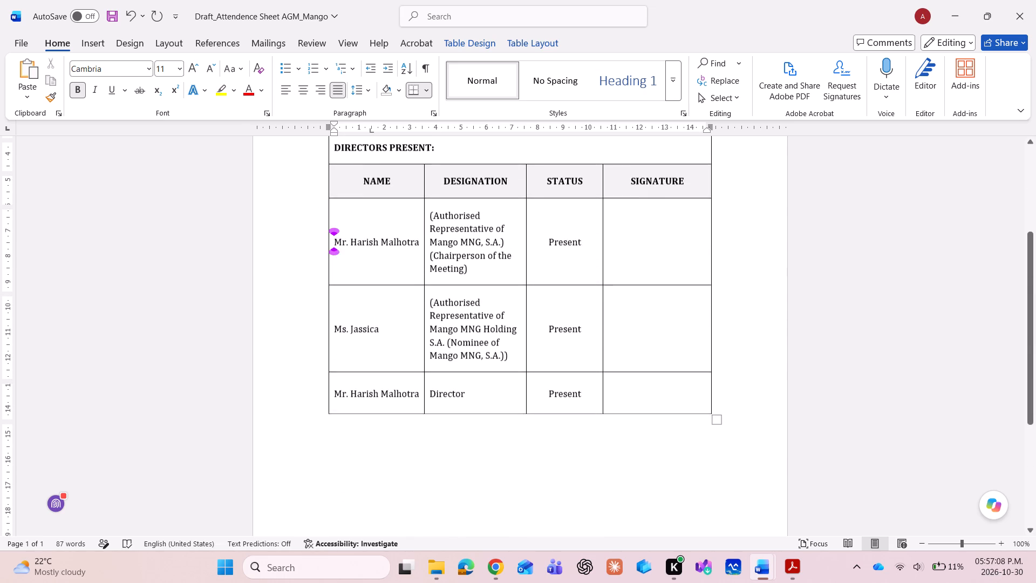
scroll(440, 252, up, 1)
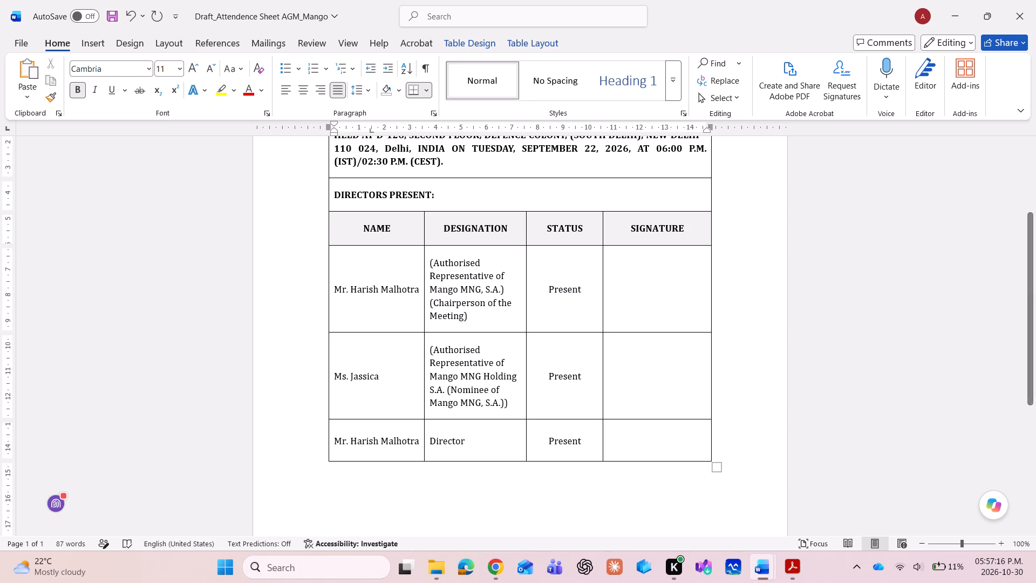
click(646, 437)
key(Return)
key(Return)
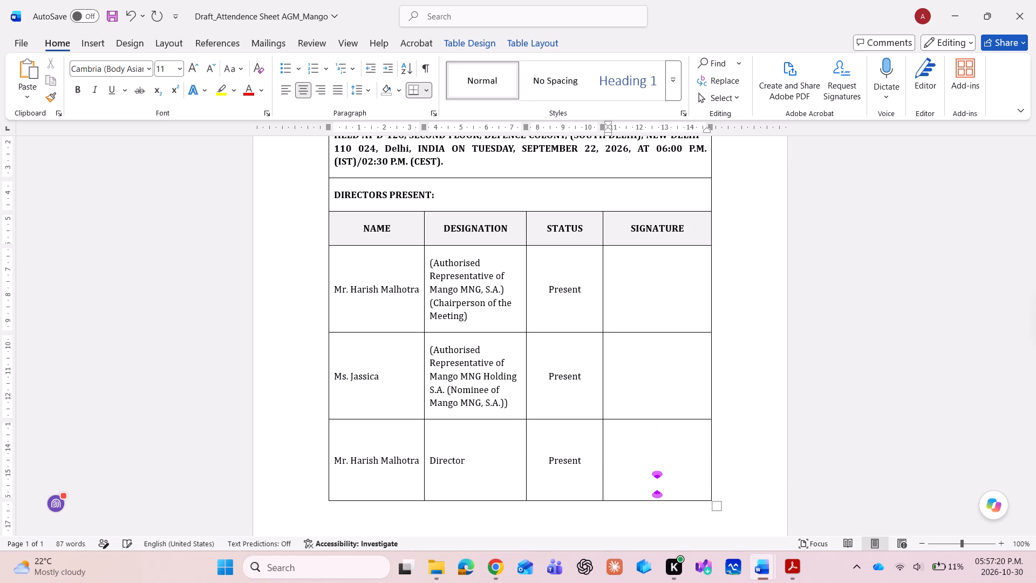
Save the formatted attendance sheet and close its document.
scroll(632, 378, up, 1)
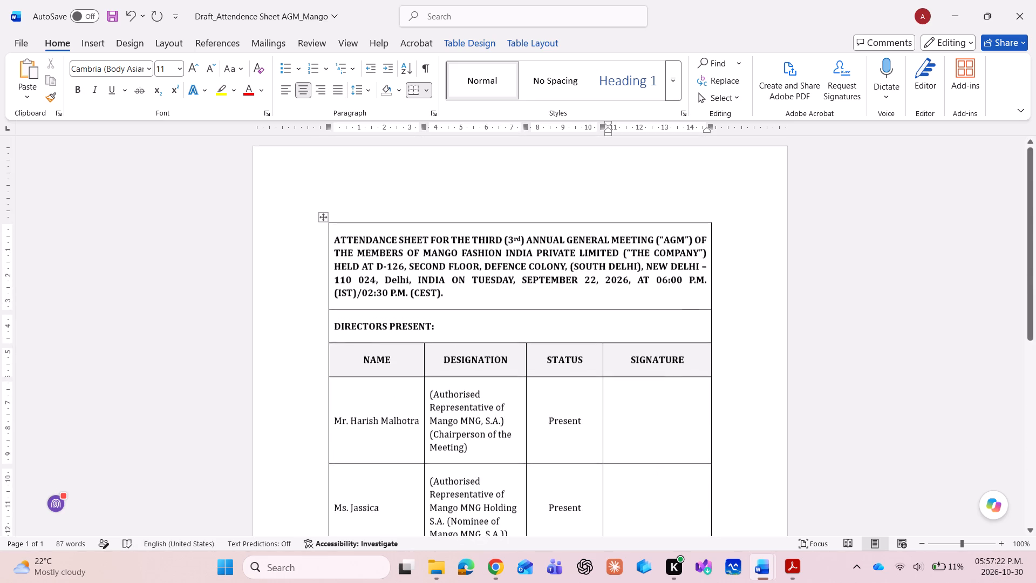
scroll(632, 378, up, 1)
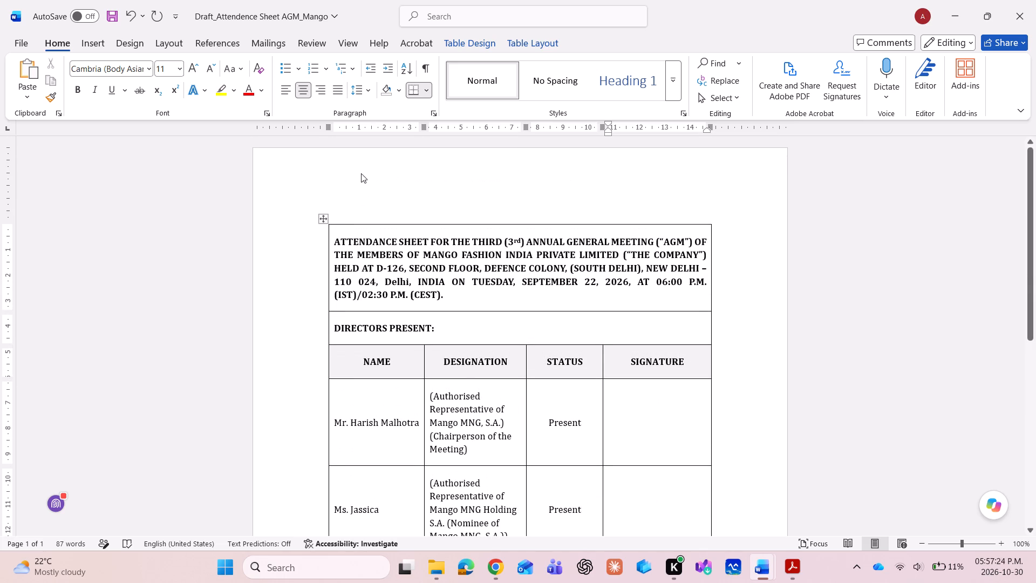
click(334, 246)
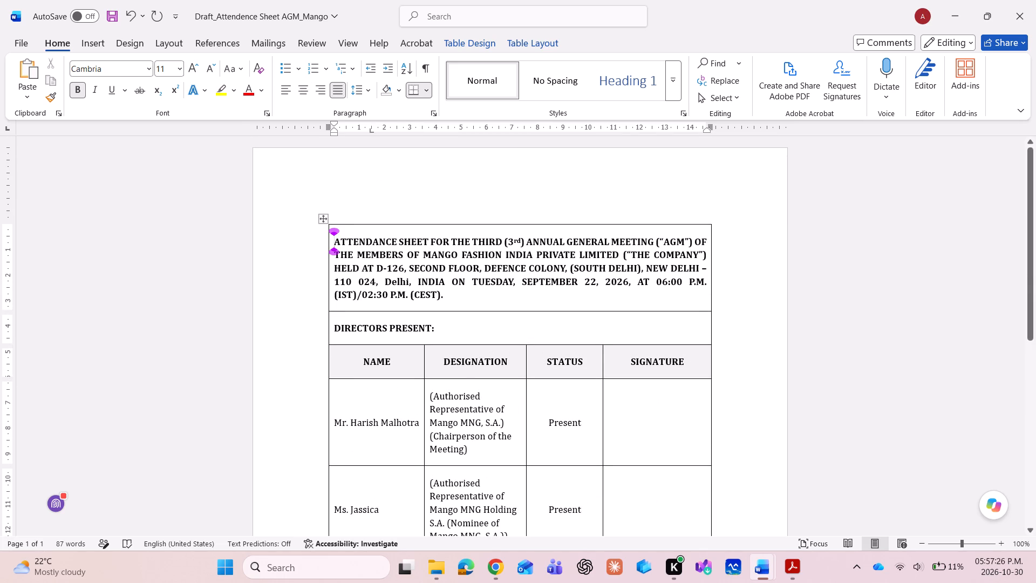
key(ctrl+s)
click(1035, 0)
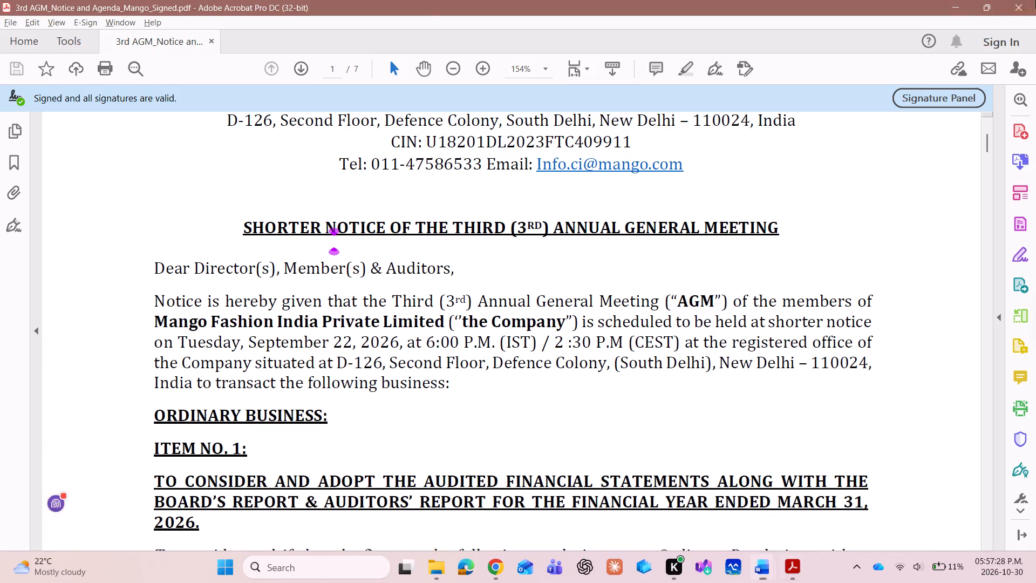
Switch to the open Draft_AGM Minutes_Mango document in Word.
key(alt+Tab)
key(alt+Tab)
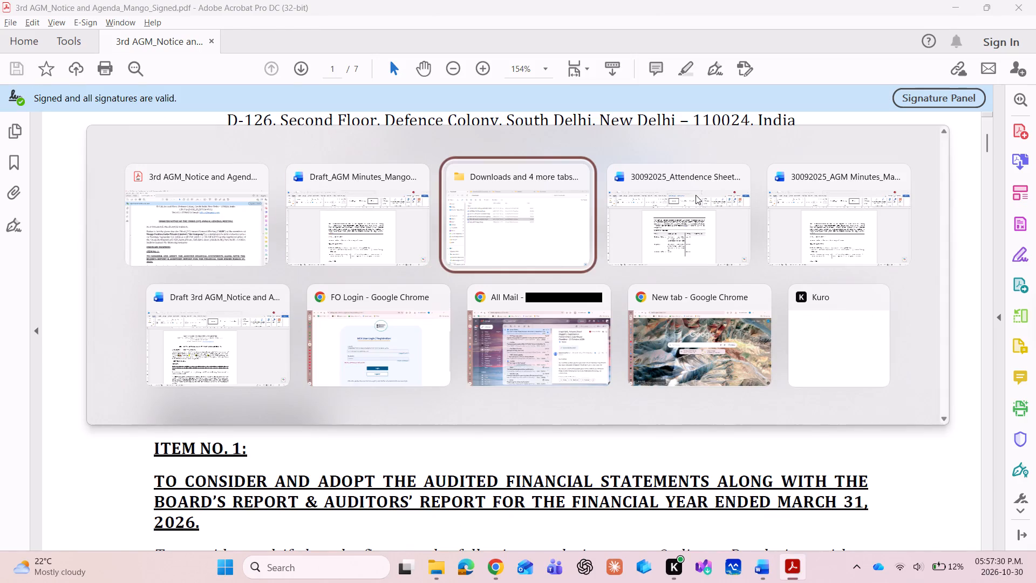
key(alt+Tab)
key(alt+Tab)
key(alt+Tab)
key(alt+Tab)
key(alt+Tab)
key(alt+Tab)
key(alt+Tab)
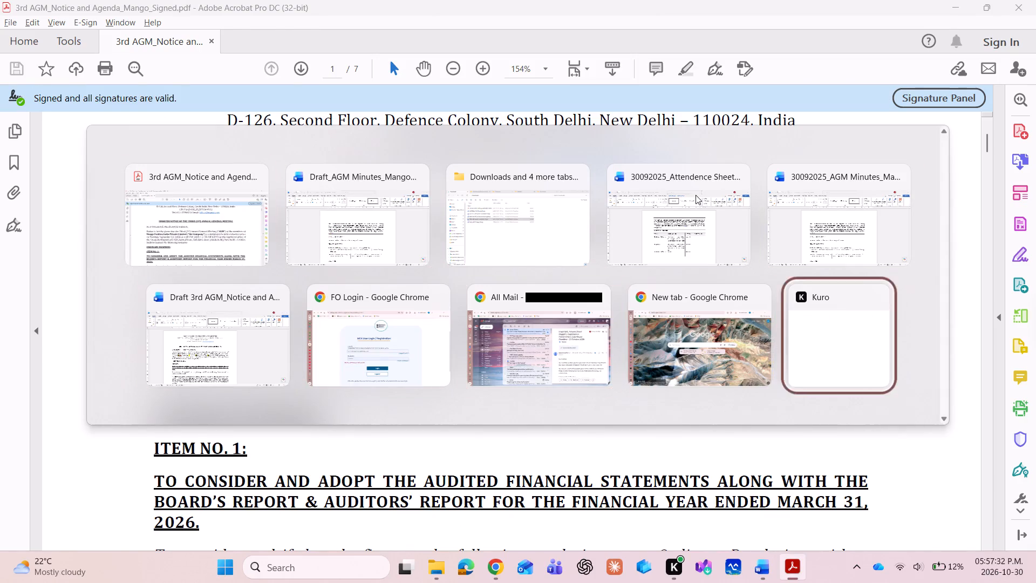
key(alt+Tab)
key(alt+Tab)
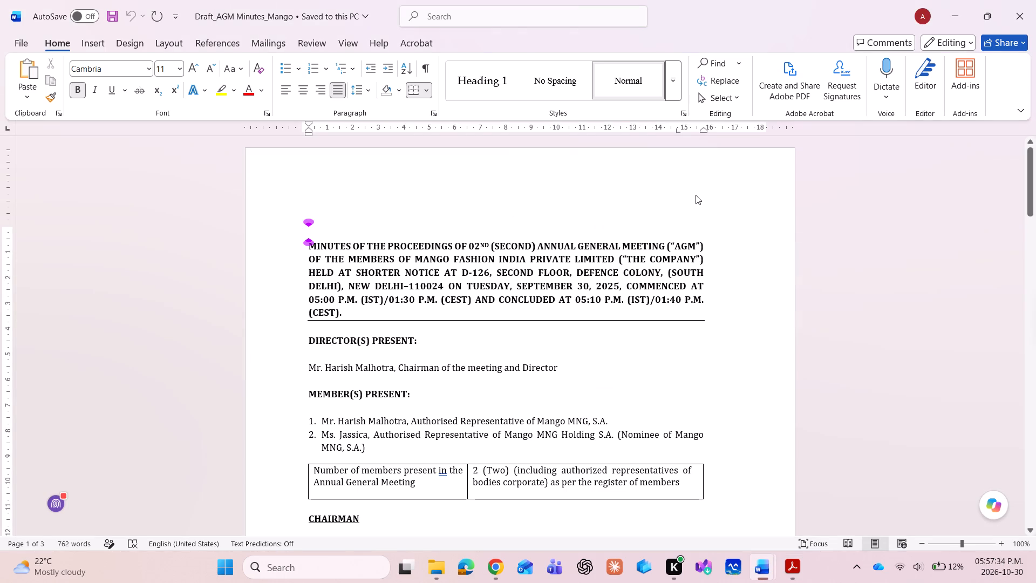